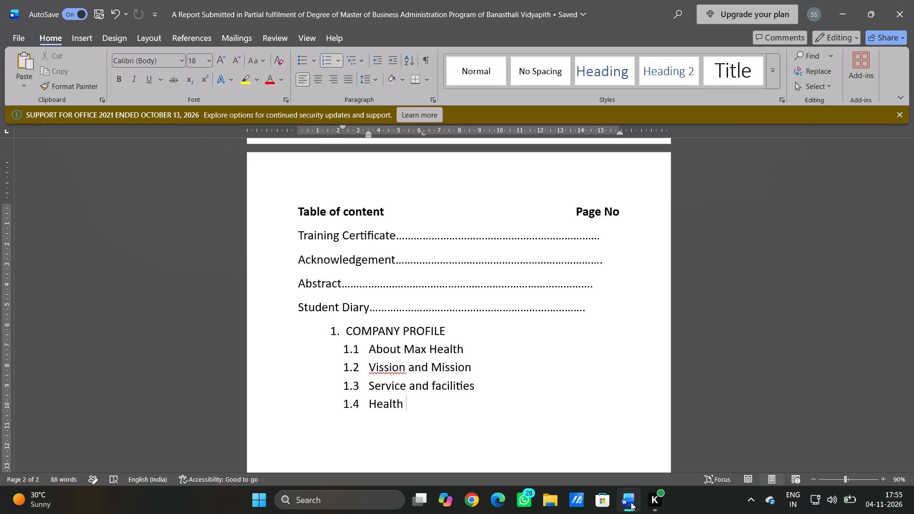
Complete item 1.4 under COMPANY PROFILE so that it reads "Healthcare as a Service Industry".
text(care)
key(equal)
key(BackSpace)
key(BackSpace)
key(BackSpace)
key(BackSpace)
key(BackSpace)
key(BackSpace)
text(care)
key(space)
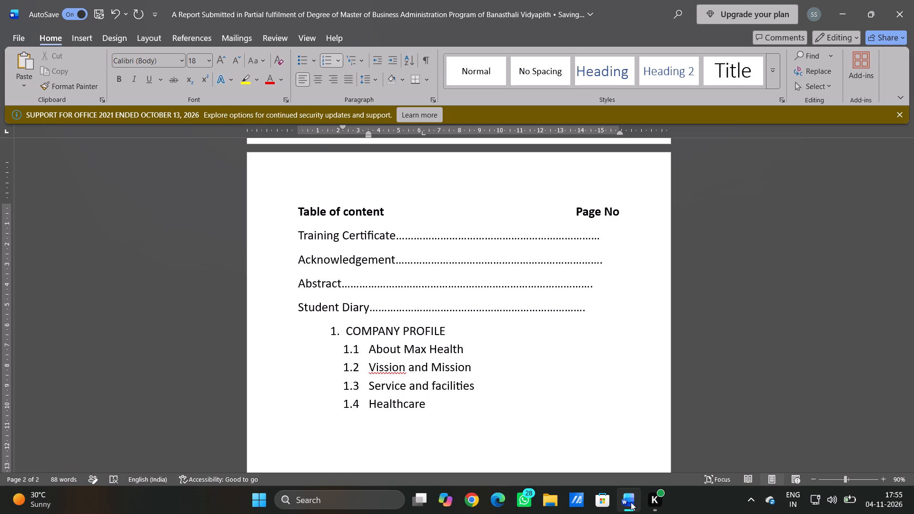
text(as)
key(space)
text(a)
key(space)
text(ervice)
key(space)
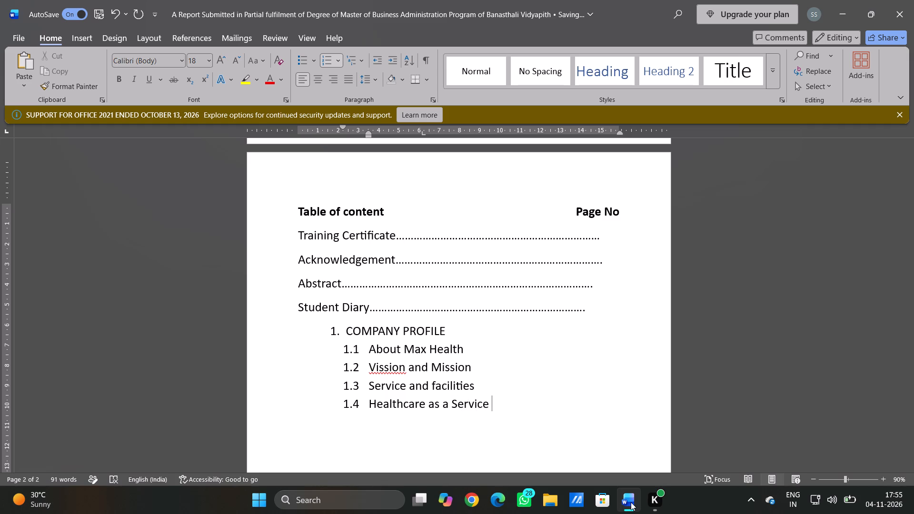
key(i)
text(ndus)
text(try)
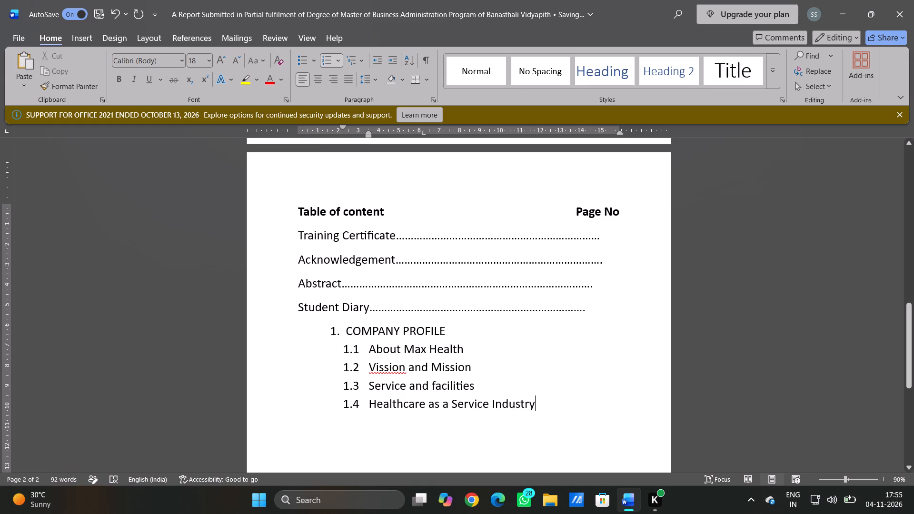
Add a dotted leader after "About Max Health" in item 1.1, extending toward the Page No column.
click(473, 350)
text(....)
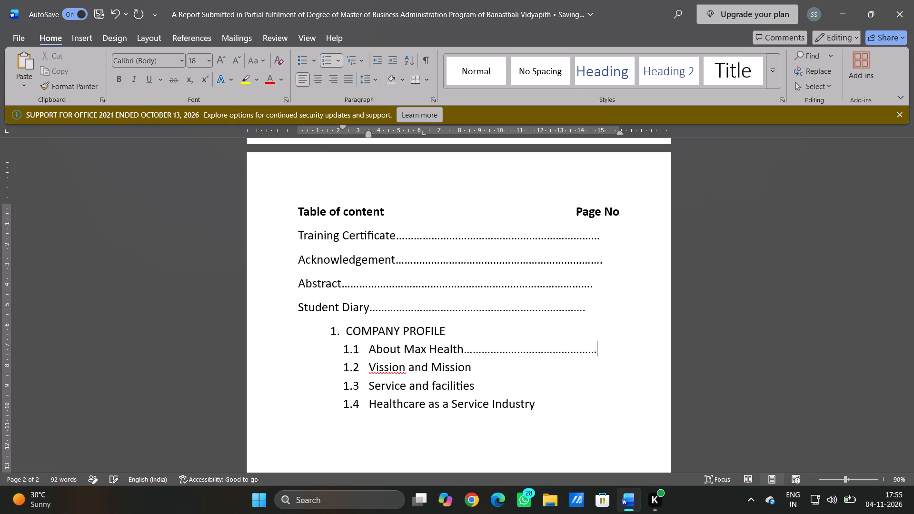
key(period)
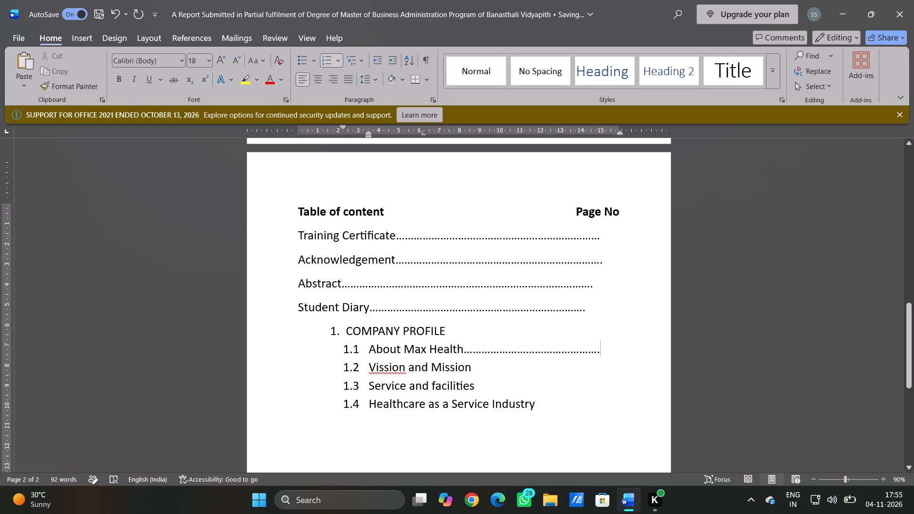
Add a dotted leader after "Vission and Mission" in item 1.2, about level with the end of the line above.
click(477, 368)
key(period)
key(period)
key(period)
key(period)
key(period)
key(period)
key(period)
key(period)
key(period)
key(period)
key(period)
key(period)
key(period)
key(period)
key(period)
key(period)
key(period)
key(period)
key(period)
key(period)
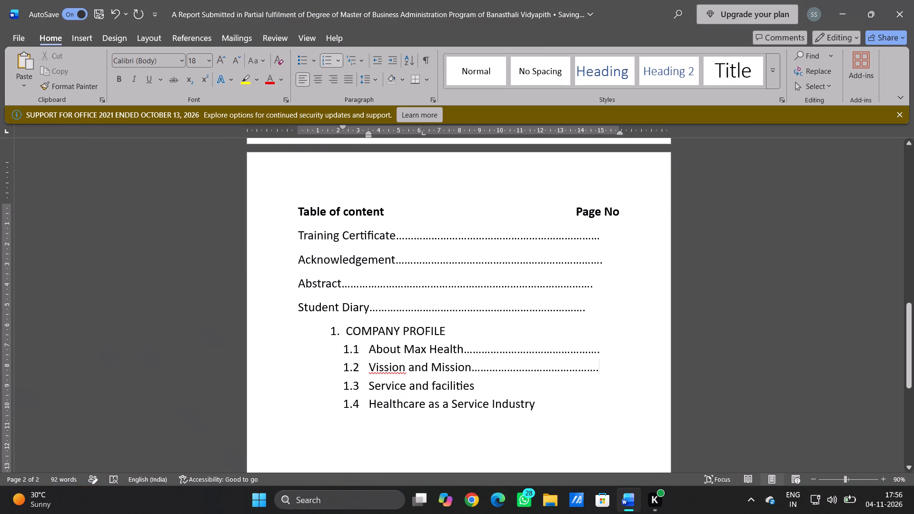
Add a dotted leader after "Service and facilities" in item 1.3, about level with the leaders above.
click(484, 385)
key(slash)
key(BackSpace)
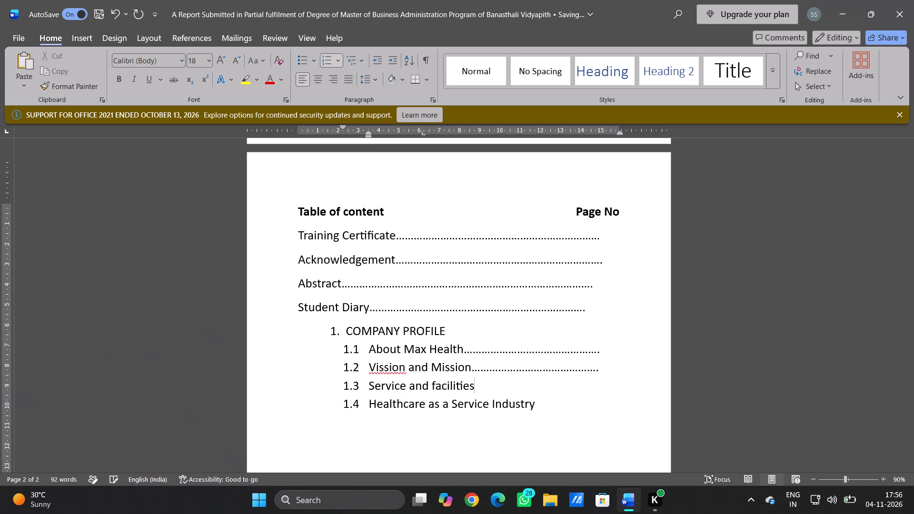
key(period)
key(period)
key(period)
key(period)
key(period)
key(period)
key(period)
key(period)
key(period)
key(period)
key(period)
key(period)
key(period)
key(period)
key(period)
key(period)
key(period)
key(period)
key(period)
key(period)
key(period)
Add a dotted leader after "Healthcare as a Service Industry" in item 1.4, reaching under the Page No heading.
click(536, 403)
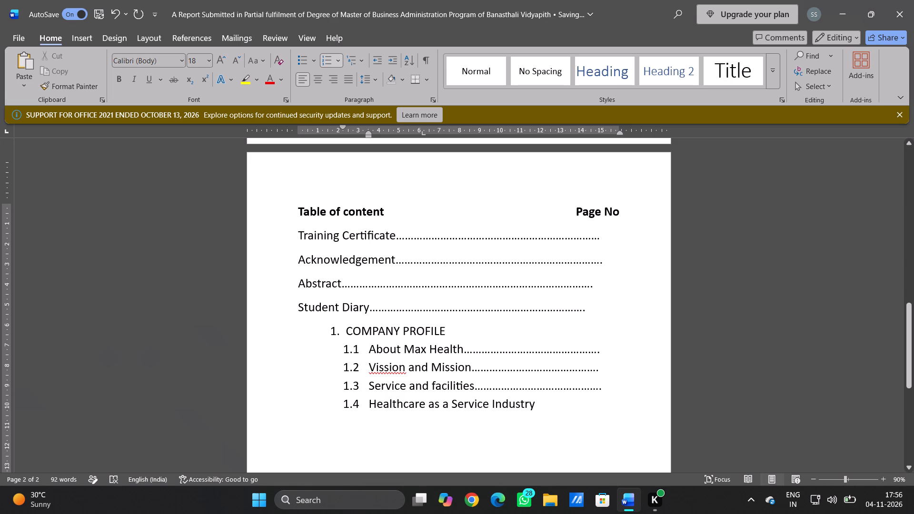
key(period)
key(period)
key(period)
key(period)
key(period)
key(period)
key(period)
key(period)
key(period)
key(period)
key(period)
key(period)
key(period)
key(period)
key(period)
key(period)
key(period)
key(period)
key(period)
key(period)
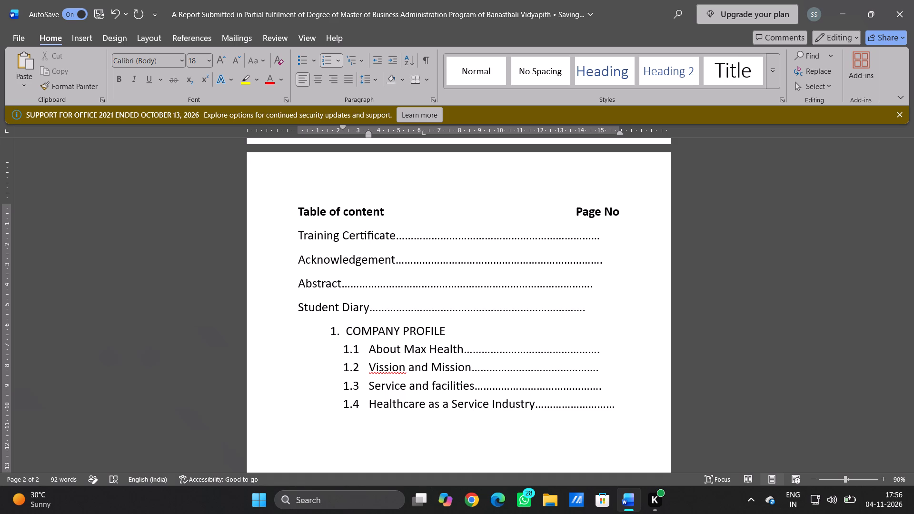
Add item 1.5 "International Marketing Department" to the COMPANY PROFILE sub-list.
key(Return)
text(nter)
key(b)
key(BackSpace)
text(natr)
key(BackSpace)
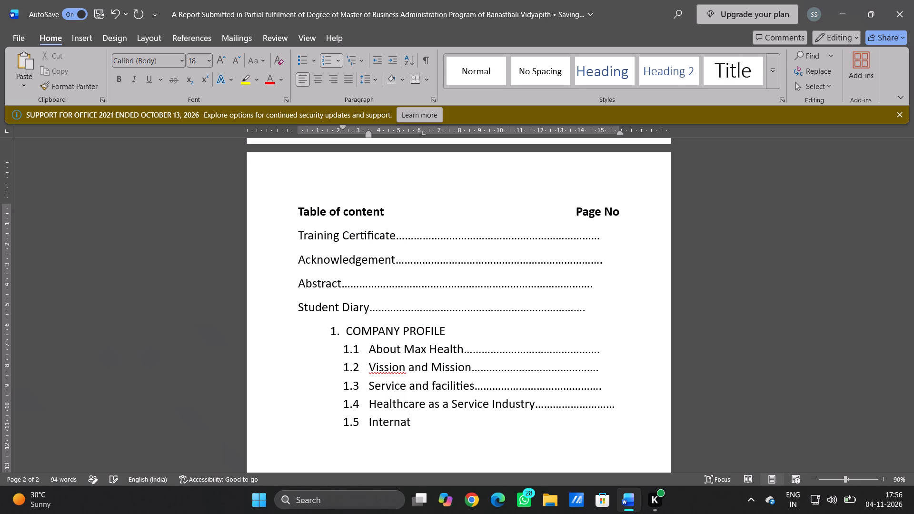
text(ional)
key(space)
text(ar)
text(keting)
key(space)
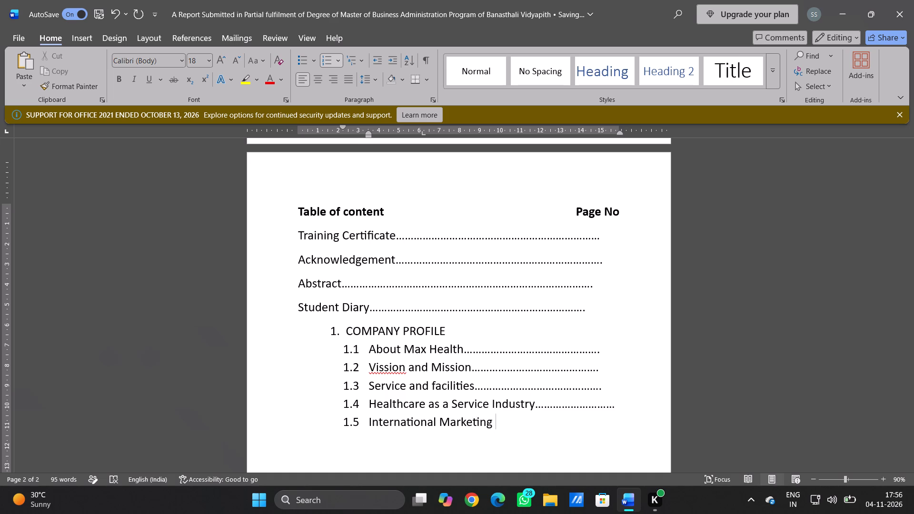
text(DE)
key(BackSpace)
text(ep)
text(art)
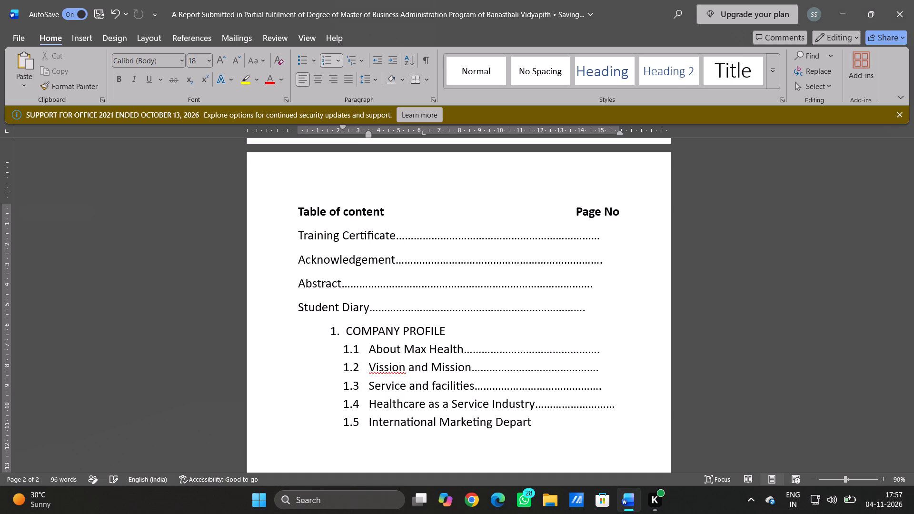
text(ment)
Add a dotted leader after "International Marketing Department" in item 1.5, keeping the entry on a single line.
key(period)
key(period)
key(period)
key(period)
key(period)
key(period)
key(period)
key(period)
key(period)
key(period)
key(period)
key(period)
key(period)
key(period)
key(period)
key(period)
key(period)
key(period)
key(period)
text(..)
key(BackSpace)
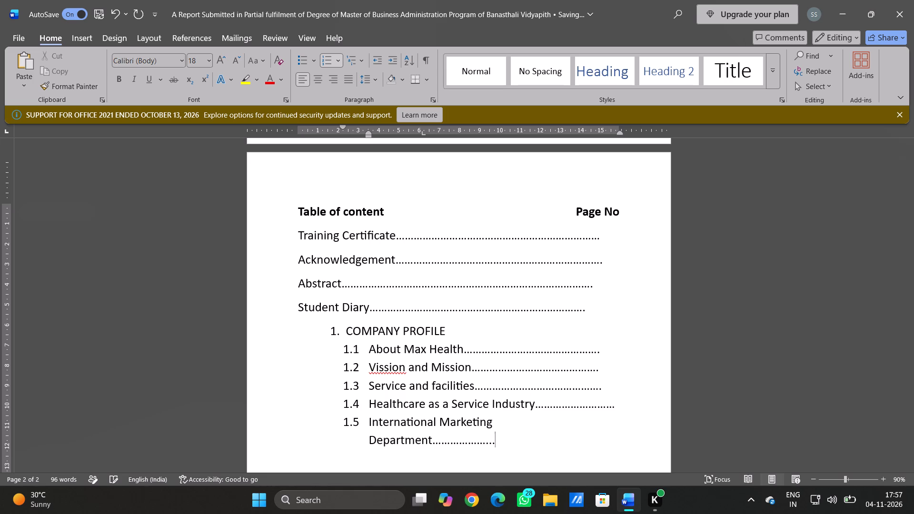
key(BackSpace)
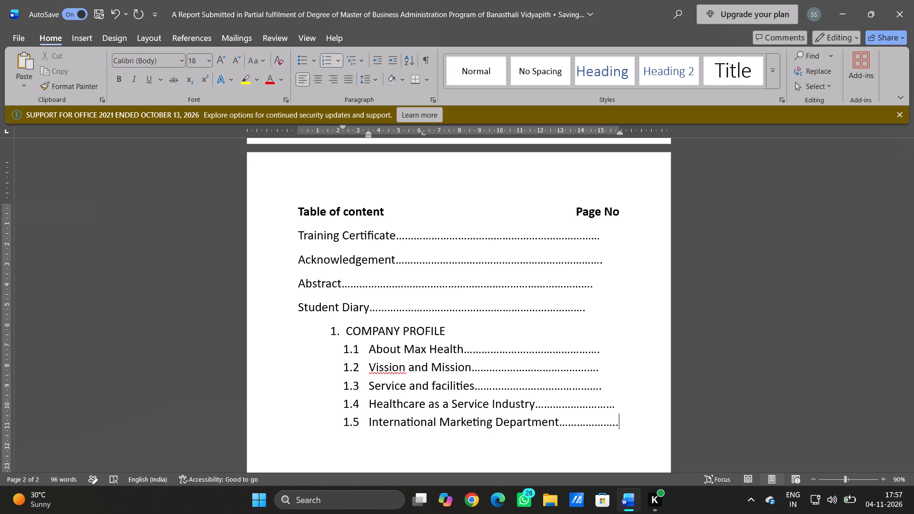
Insert a space before "About Max Health" in item 1.1.
click(330, 351)
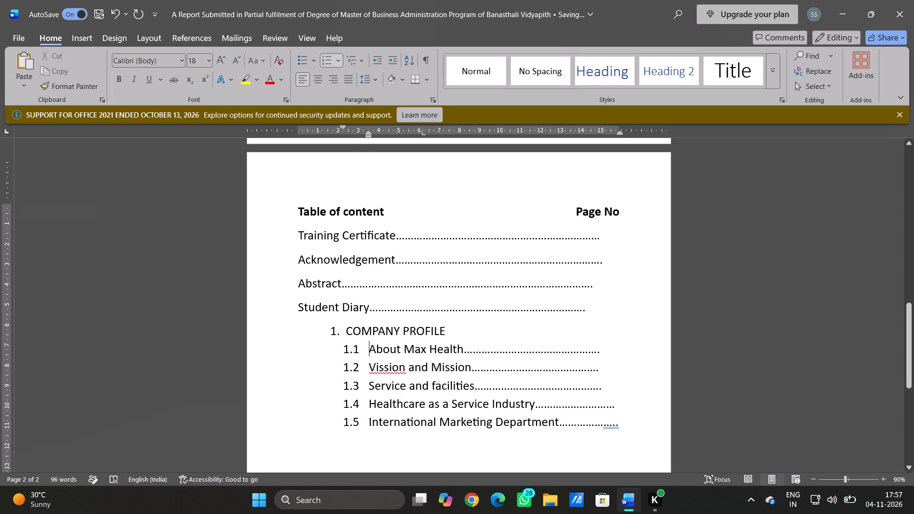
click(341, 350)
click(341, 350)
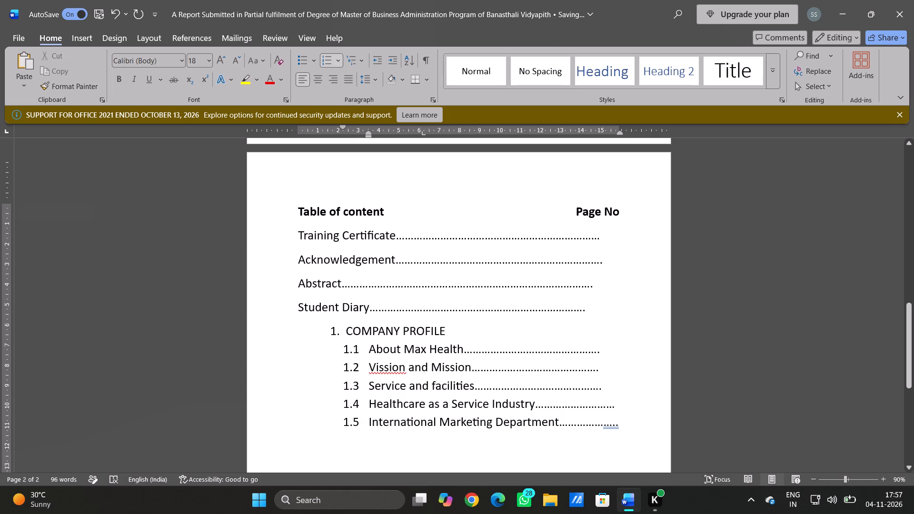
click(343, 350)
key(space)
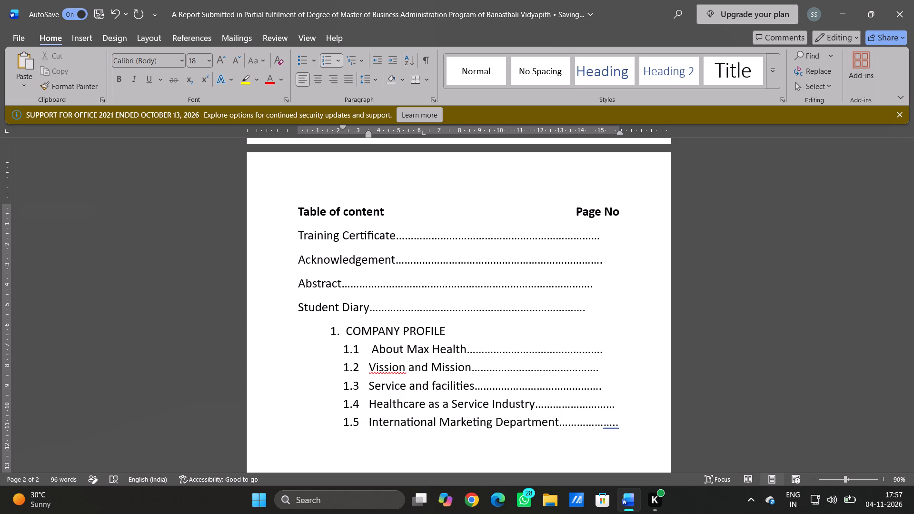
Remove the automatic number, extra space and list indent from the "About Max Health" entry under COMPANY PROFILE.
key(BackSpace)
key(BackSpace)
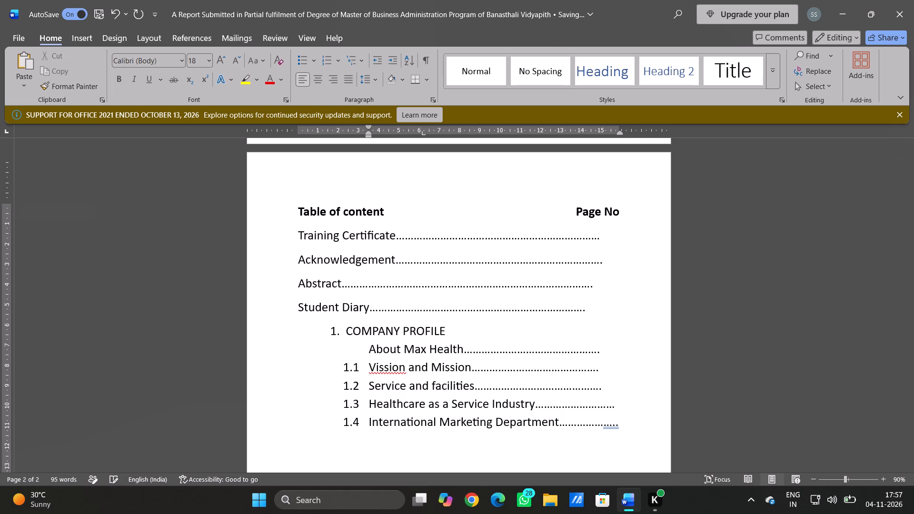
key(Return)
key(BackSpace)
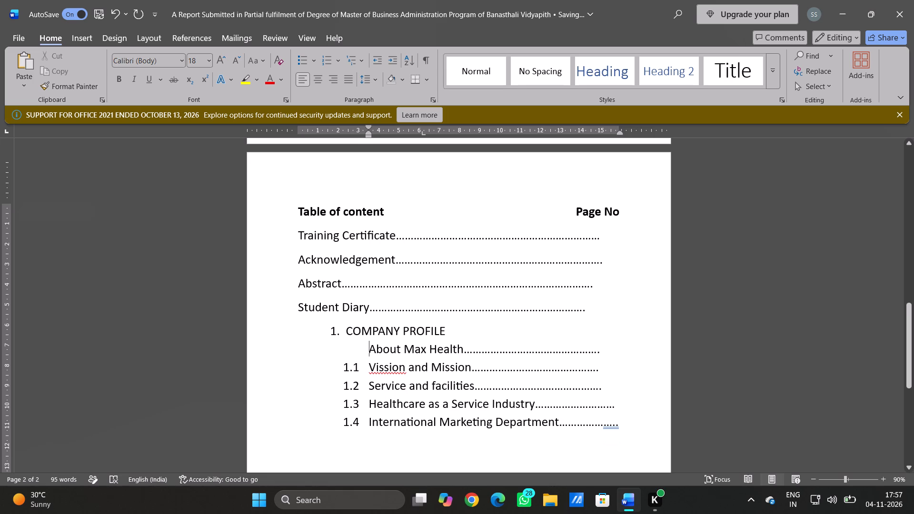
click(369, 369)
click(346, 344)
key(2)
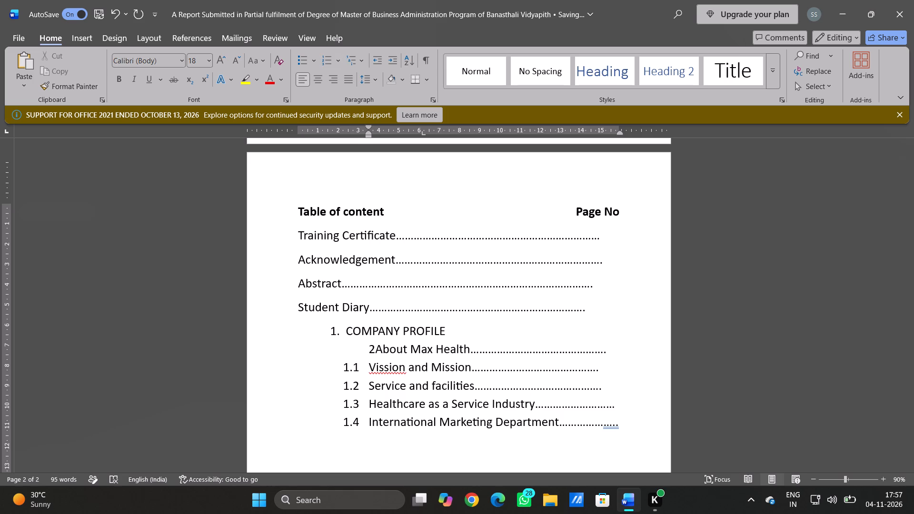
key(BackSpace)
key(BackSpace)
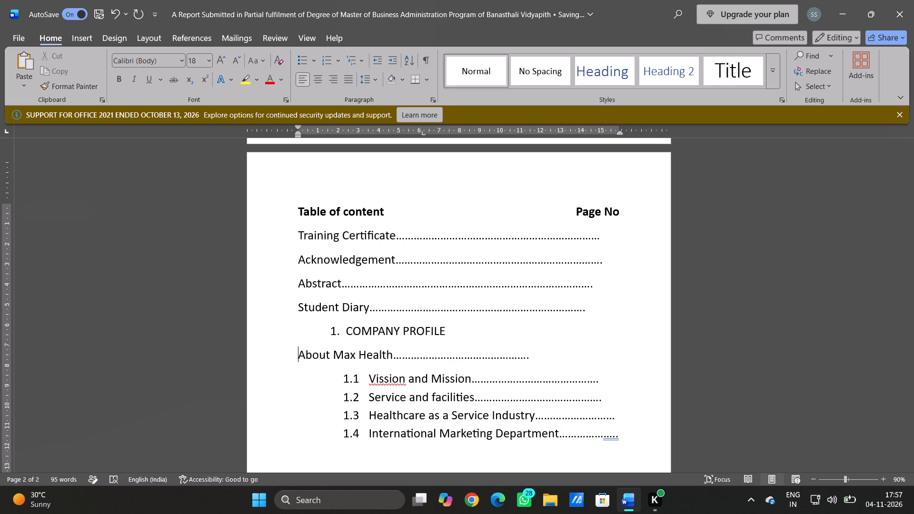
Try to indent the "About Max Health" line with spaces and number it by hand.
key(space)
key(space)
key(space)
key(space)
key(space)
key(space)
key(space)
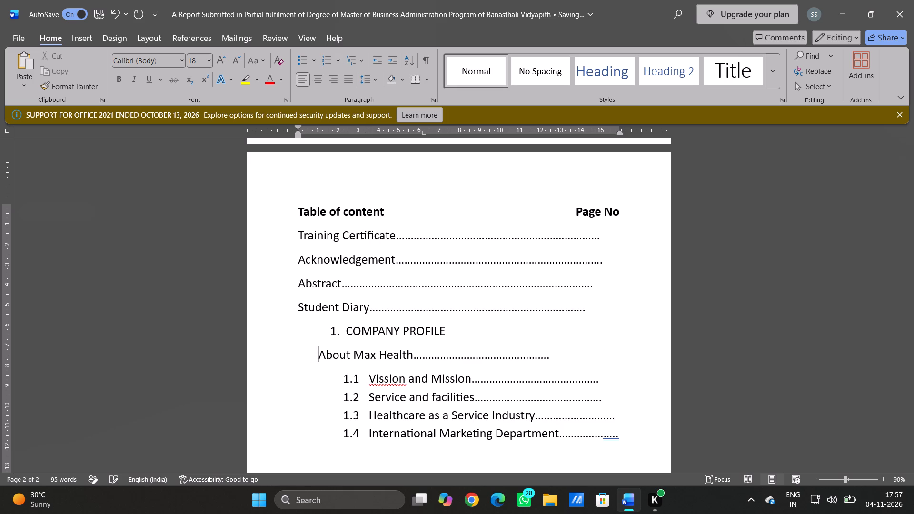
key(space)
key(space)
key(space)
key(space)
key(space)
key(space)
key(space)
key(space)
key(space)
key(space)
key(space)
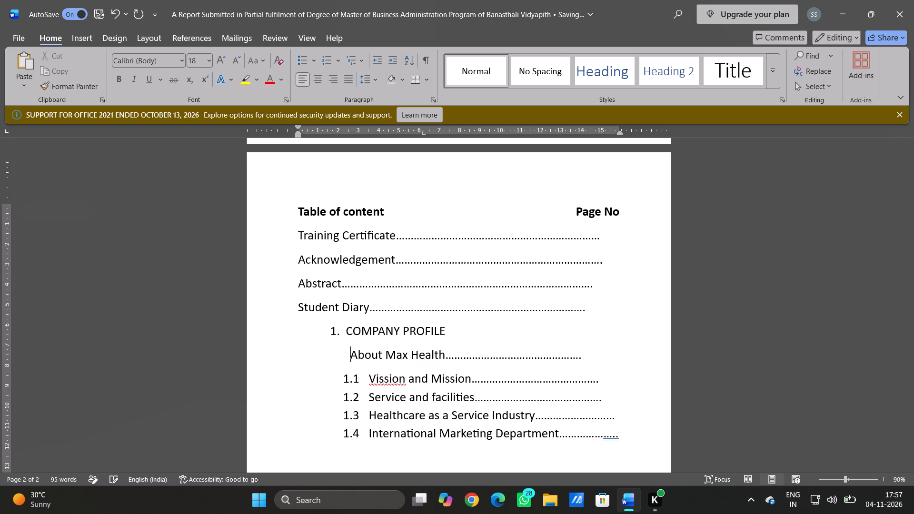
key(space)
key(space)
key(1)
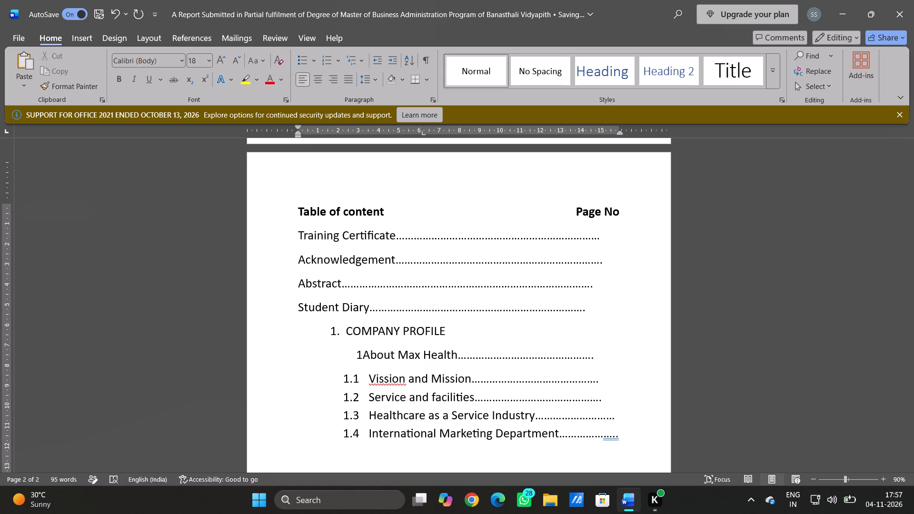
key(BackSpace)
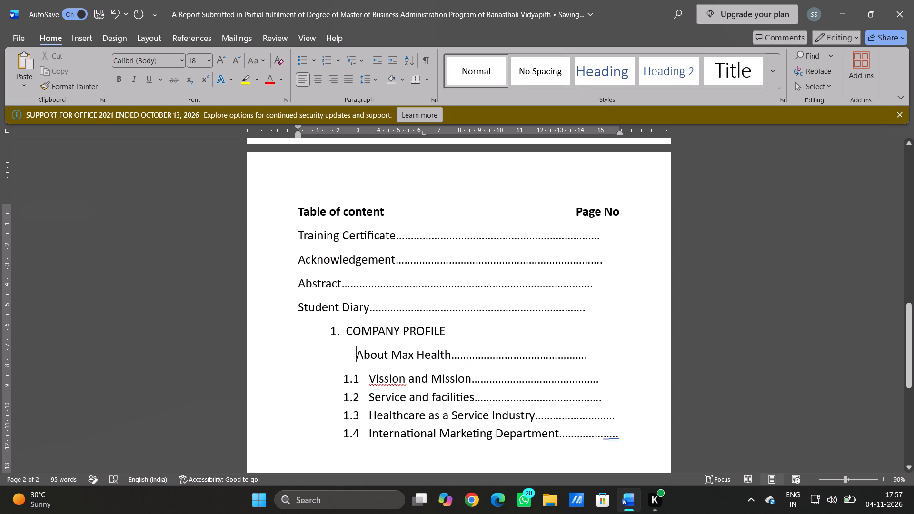
Delete the "About Max Health" text together with its dotted leader.
click(596, 360)
key(BackSpace)
key(BackSpace)
key(BackSpace)
key(BackSpace)
key(BackSpace)
key(BackSpace)
key(BackSpace)
key(BackSpace)
key(BackSpace)
key(BackSpace)
key(BackSpace)
key(BackSpace)
key(BackSpace)
key(BackSpace)
key(BackSpace)
key(BackSpace)
key(BackSpace)
key(BackSpace)
key(BackSpace)
key(BackSpace)
key(BackSpace)
key(BackSpace)
key(BackSpace)
key(BackSpace)
key(BackSpace)
key(BackSpace)
key(BackSpace)
key(BackSpace)
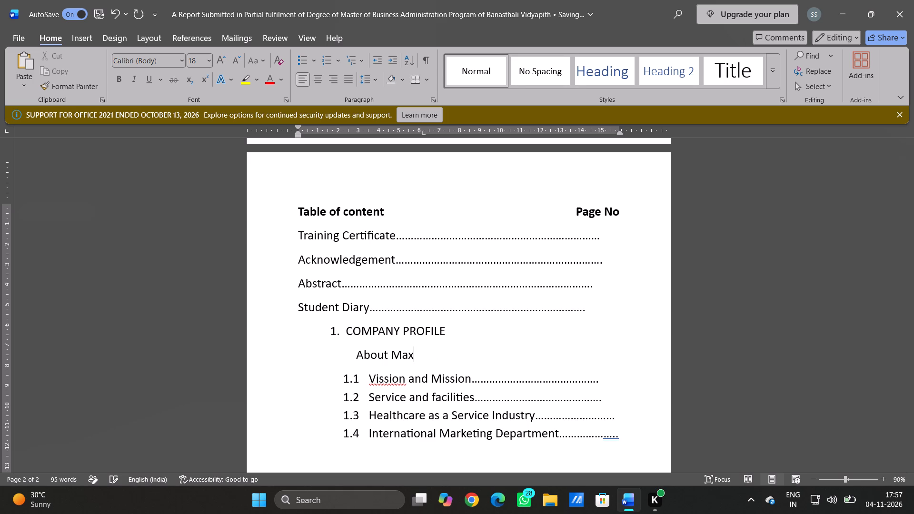
key(BackSpace)
key(BackSpace)
key(BackSpace)
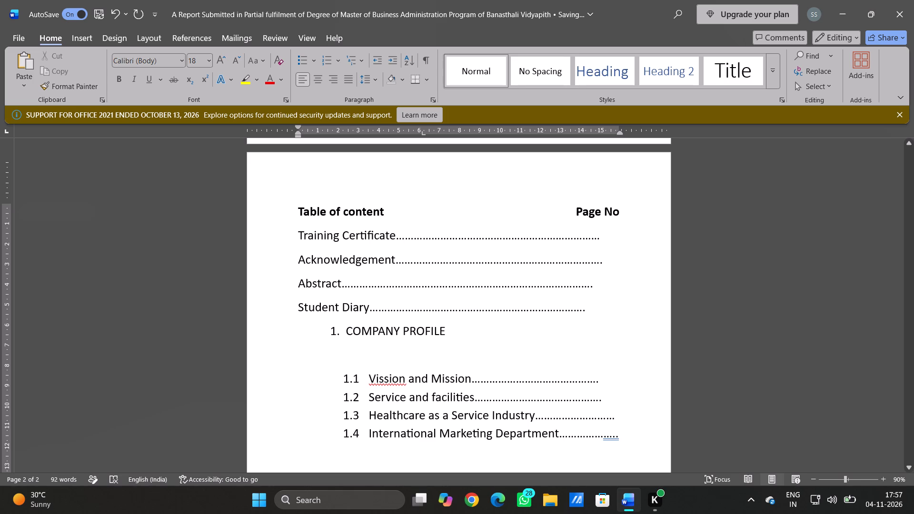
Delete all remaining COMPANY PROFILE sub-items, from "International Marketing Department" back through "Vission and Mission".
click(629, 437)
key(BackSpace)
key(BackSpace)
key(BackSpace)
key(BackSpace)
key(BackSpace)
key(BackSpace)
key(BackSpace)
key(BackSpace)
key(BackSpace)
key(BackSpace)
key(BackSpace)
key(BackSpace)
key(BackSpace)
key(BackSpace)
key(BackSpace)
key(BackSpace)
key(BackSpace)
key(BackSpace)
key(BackSpace)
key(BackSpace)
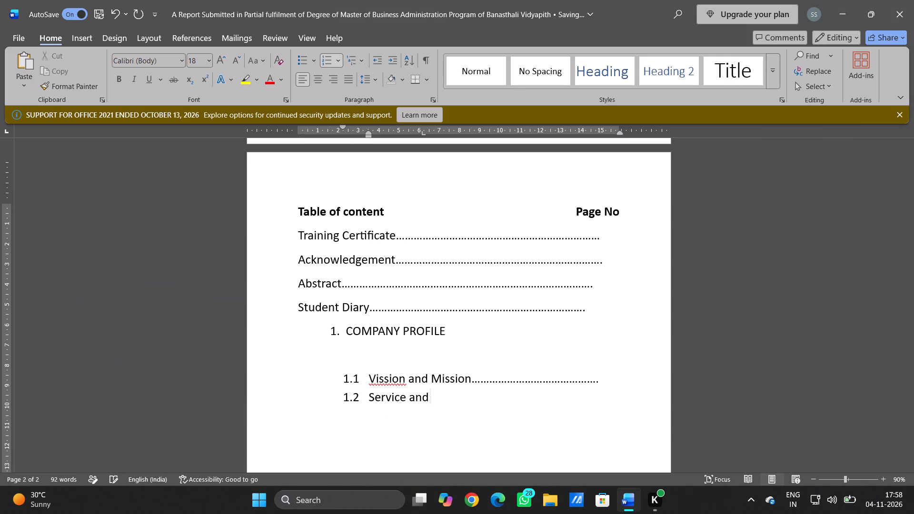
key(BackSpace)
key(BackSpace)
key(BackSpace)
key(BackSpace)
key(BackSpace)
key(BackSpace)
key(BackSpace)
key(BackSpace)
key(BackSpace)
key(BackSpace)
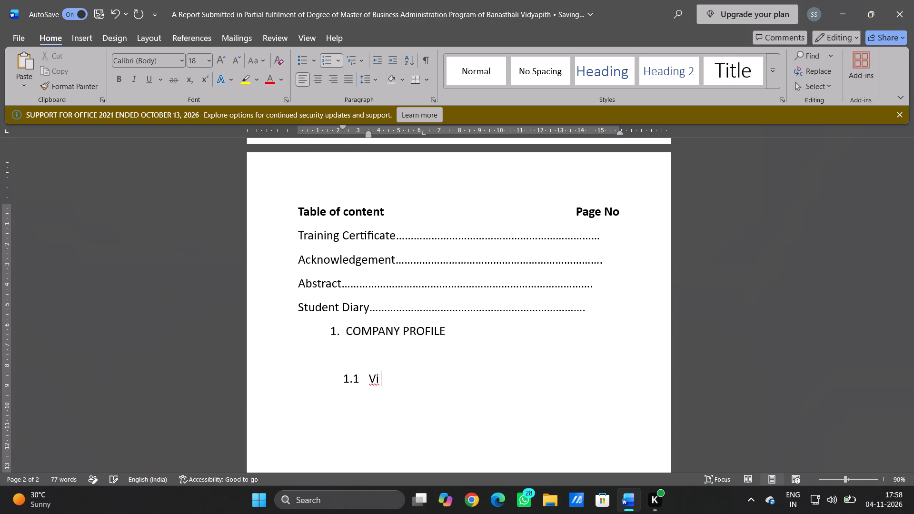
key(BackSpace)
key(BackSpace)
key(BackSpace)
key(BackSpace)
key(BackSpace)
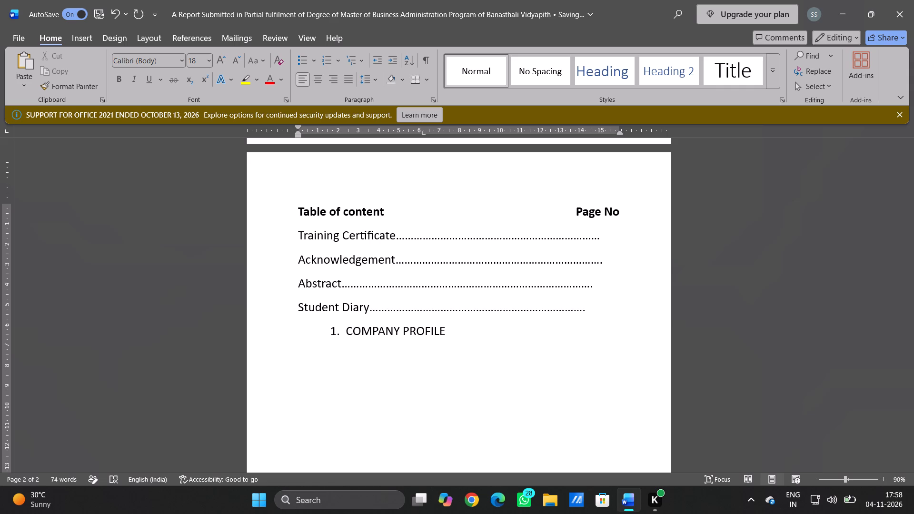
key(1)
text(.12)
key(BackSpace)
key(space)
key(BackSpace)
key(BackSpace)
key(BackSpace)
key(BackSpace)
Reduce the indent of the line under COMPANY PROFILE slightly and enter "1.1 About Max Healthcare" there.
key(BackSpace)
key(BackSpace)
key(BackSpace)
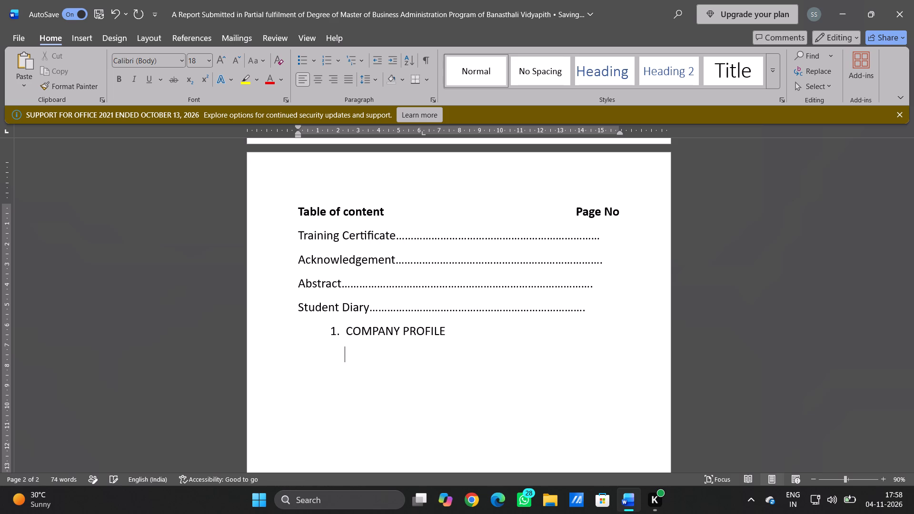
key(1)
text(.1)
key(space)
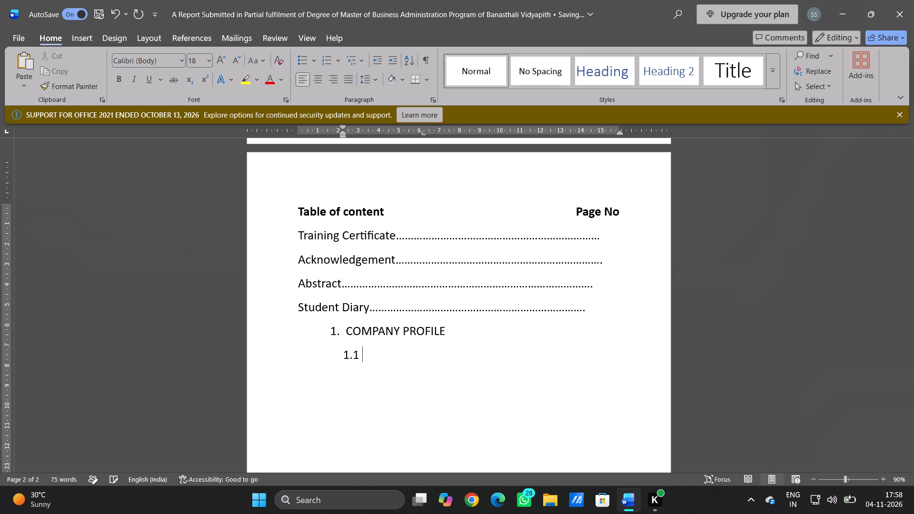
key(a)
key(b)
text(out)
key(space)
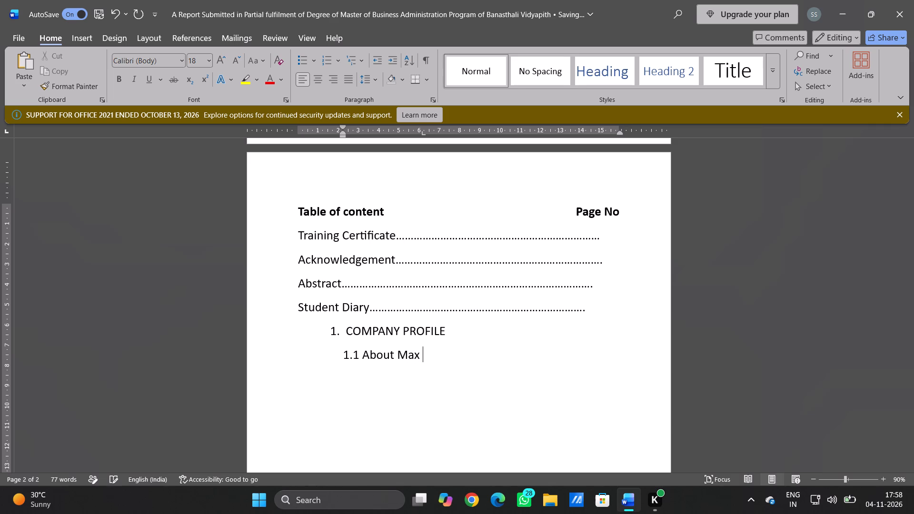
text(ea)
text(lth)
text(care)
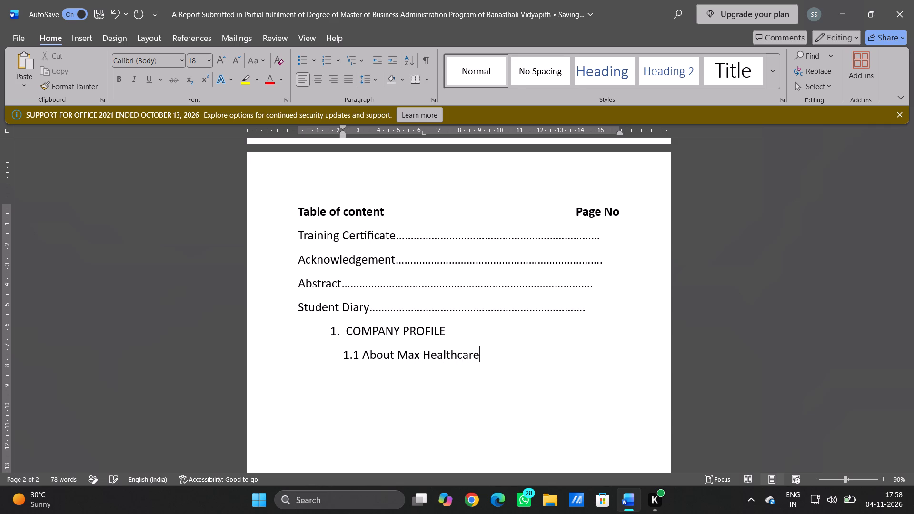
Add a dotted leader after "About Max Healthcare" as an auto-numbered item 1.1, keeping the entry on a single line.
key(period)
key(period)
key(period)
key(period)
key(period)
key(period)
key(period)
key(period)
key(period)
key(period)
key(period)
key(period)
key(period)
key(period)
key(period)
key(period)
key(period)
key(period)
key(period)
key(period)
key(period)
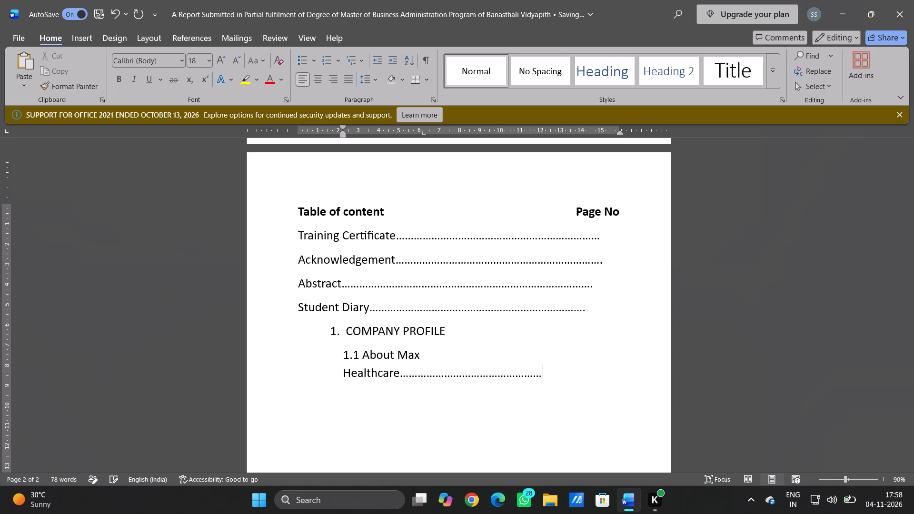
key(BackSpace)
key(BackSpace)
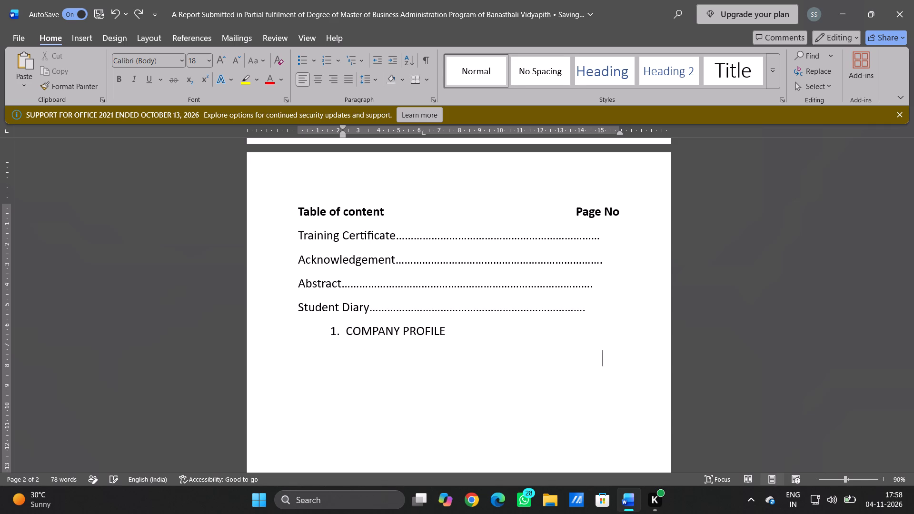
key(Return)
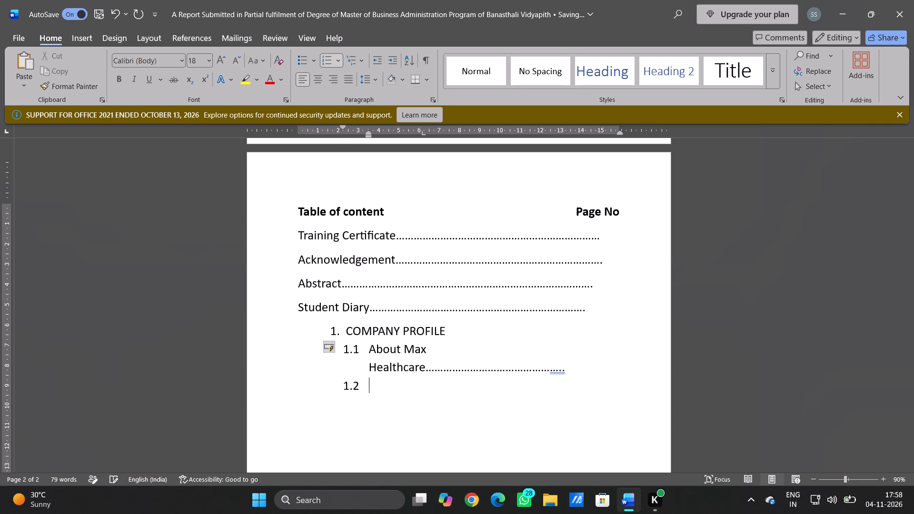
key(BackSpace)
key(BackSpace)
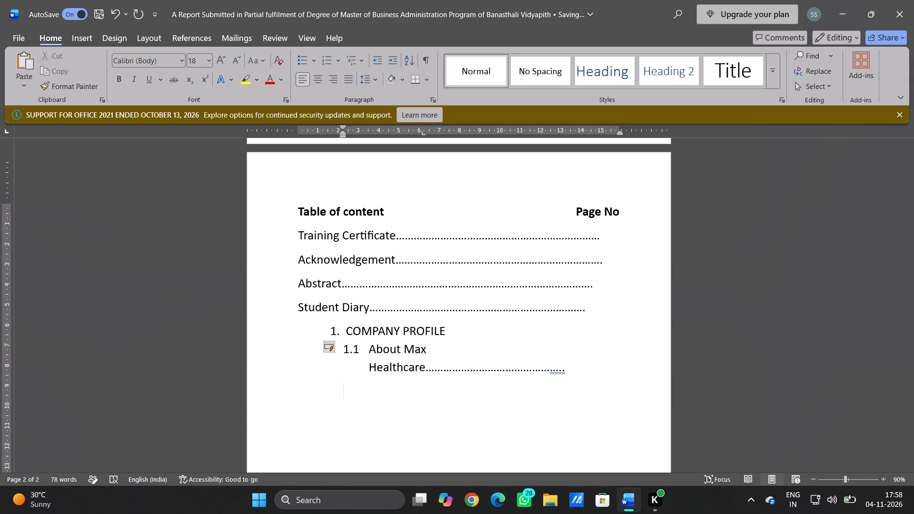
key(BackSpace)
key(BackSpace)
key(BackSpace)
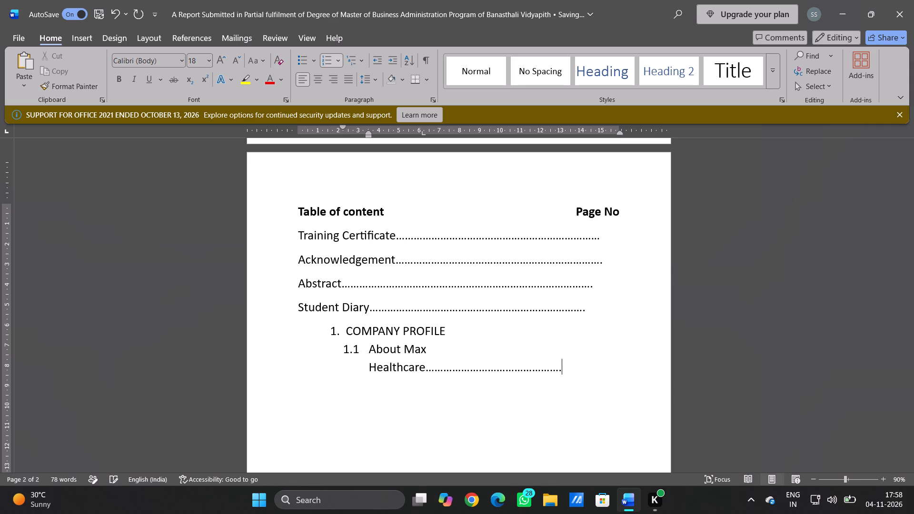
key(BackSpace)
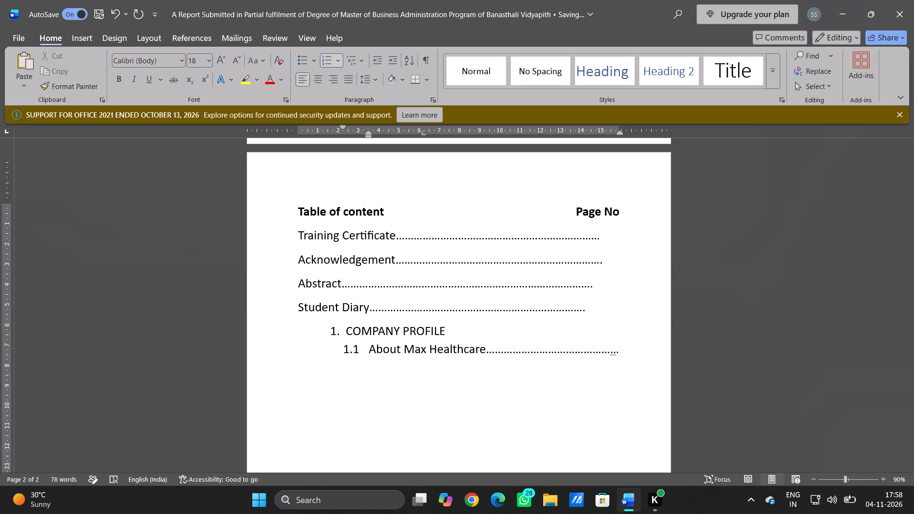
Trim the end of the item 1.1 dotted leader and enter "Vission and Mission" as item 1.2 under COMPANY PROFILE.
key(BackSpace)
key(Return)
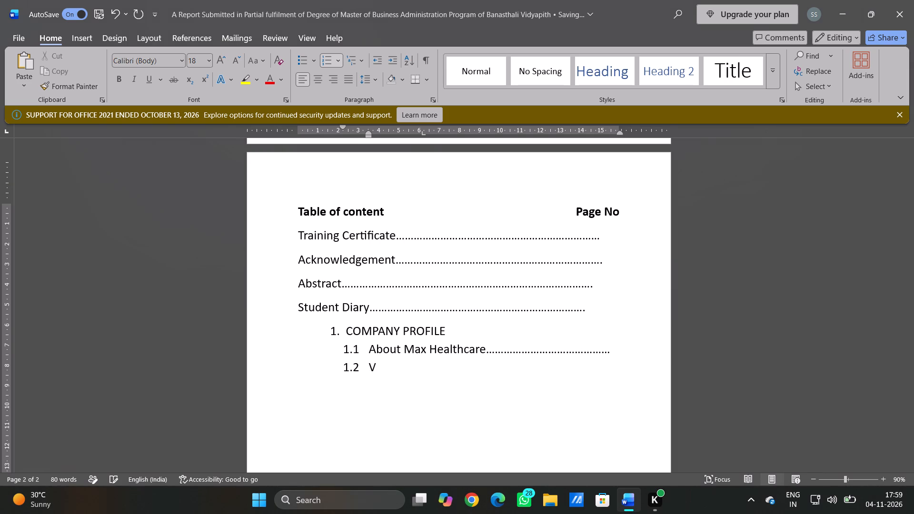
text(iss)
text(io)
text(n)
key(space)
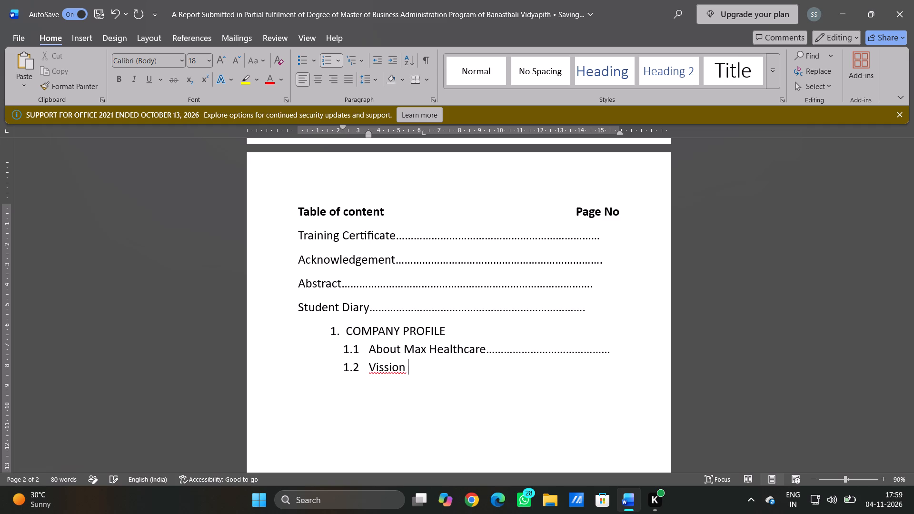
text(and)
key(space)
key(m)
text(iss)
text(iomn)
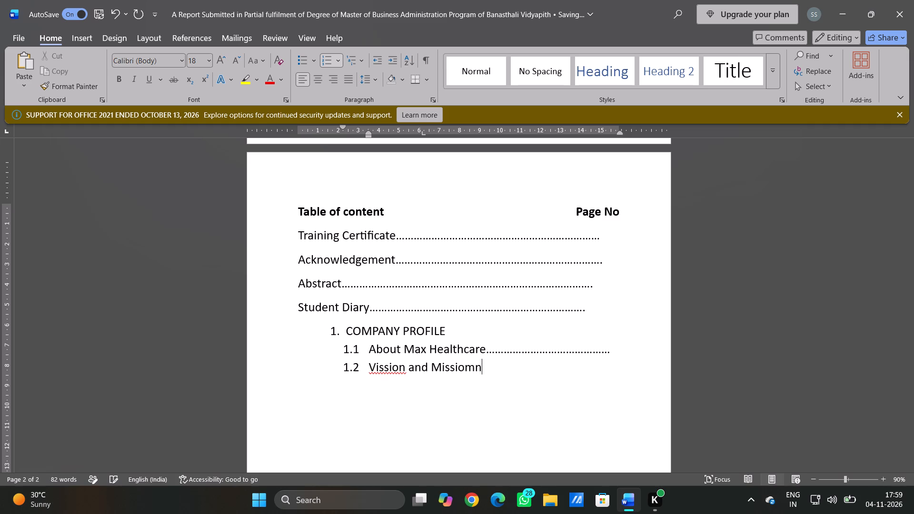
key(BackSpace)
key(BackSpace)
key(n)
Add a dotted leader after "Vission and Mission", extending it to about where the item 1.1 leader ends.
key(period)
key(period)
key(period)
key(period)
key(period)
key(period)
key(period)
key(period)
key(period)
key(period)
key(period)
key(period)
key(period)
key(period)
key(period)
key(period)
key(period)
key(period)
key(period)
key(period)
key(period)
key(period)
key(period)
key(period)
key(period)
key(period)
key(period)
key(period)
key(period)
text(...)
Enter "Service and Facilities" as item 1.3 under COMPANY PROFILE.
key(Return)
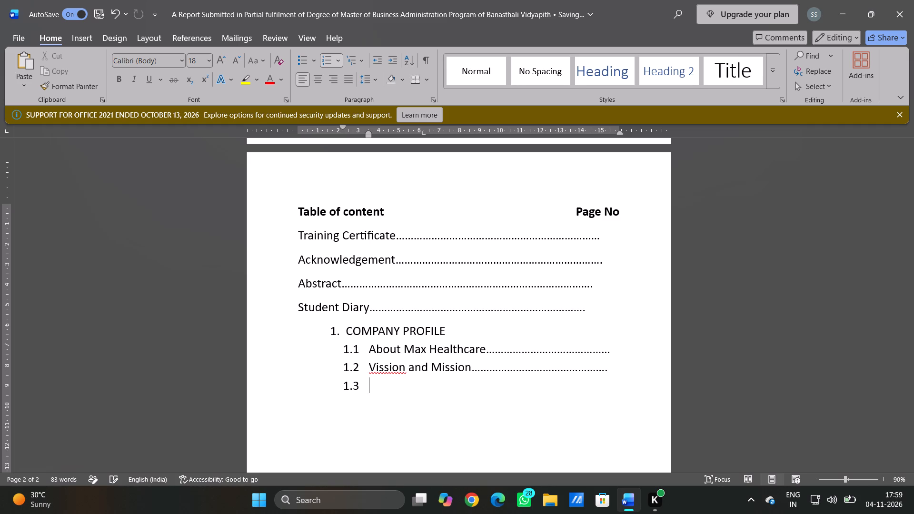
key(s)
text(ervice)
key(space)
text(and)
key(space)
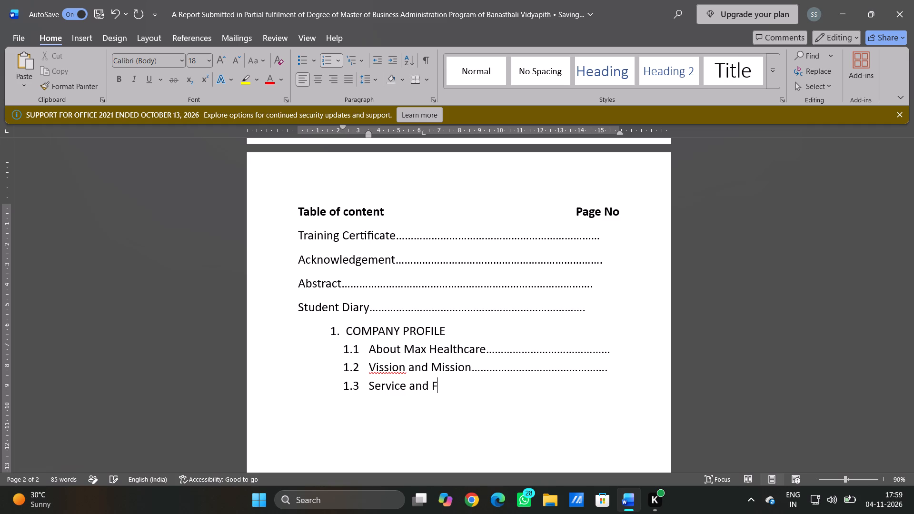
text(ac)
key(i)
text(lities)
Add a dotted leader after "Service and Facilities", extending it almost to the page's right margin on the same line.
key(period)
key(period)
key(period)
key(period)
key(period)
key(period)
key(period)
key(period)
key(period)
key(period)
key(period)
key(period)
key(period)
key(period)
key(period)
key(period)
key(period)
key(period)
key(period)
key(period)
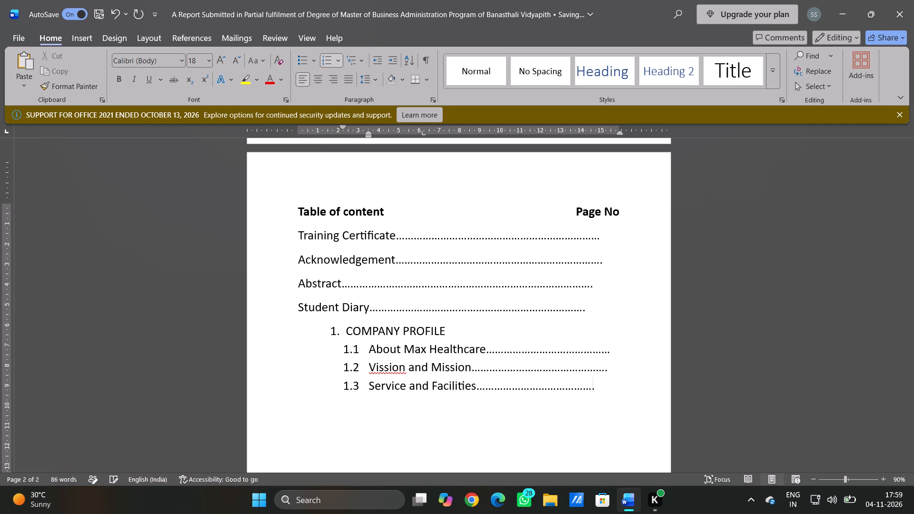
Enter "Healthcare as a Service Industry" as item 1.4 under COMPANY PROFILE.
key(Return)
key(h)
text(ea)
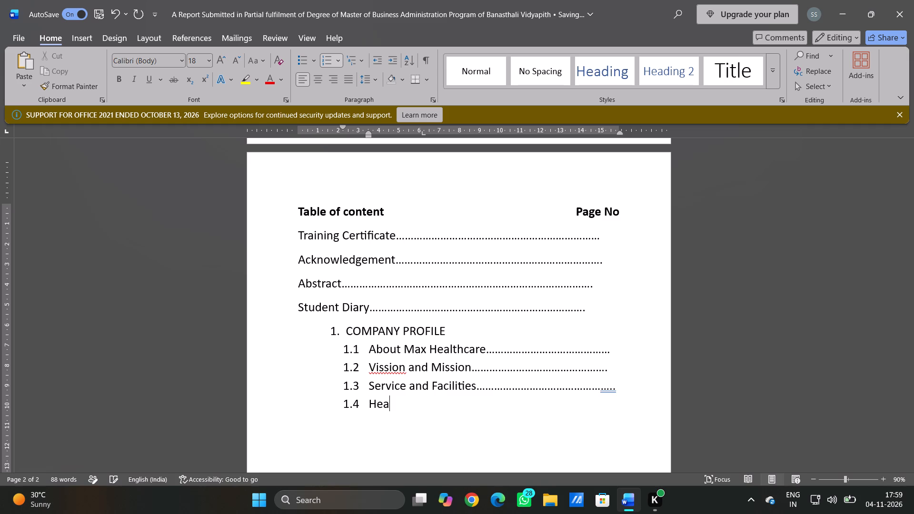
text(lth)
text(carev)
key(BackSpace)
key(space)
text(as a)
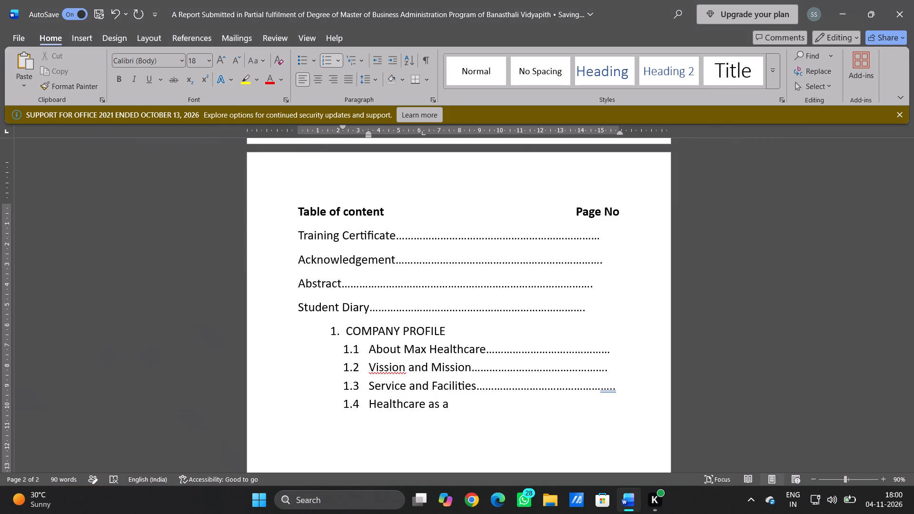
key(space)
text(s)
key(BackSpace)
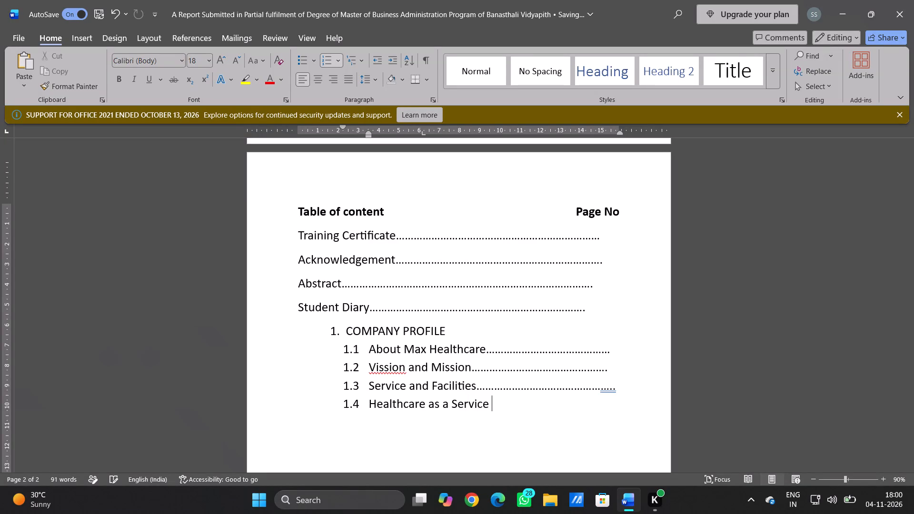
key(i)
key(BackSpace)
text(ndustry)
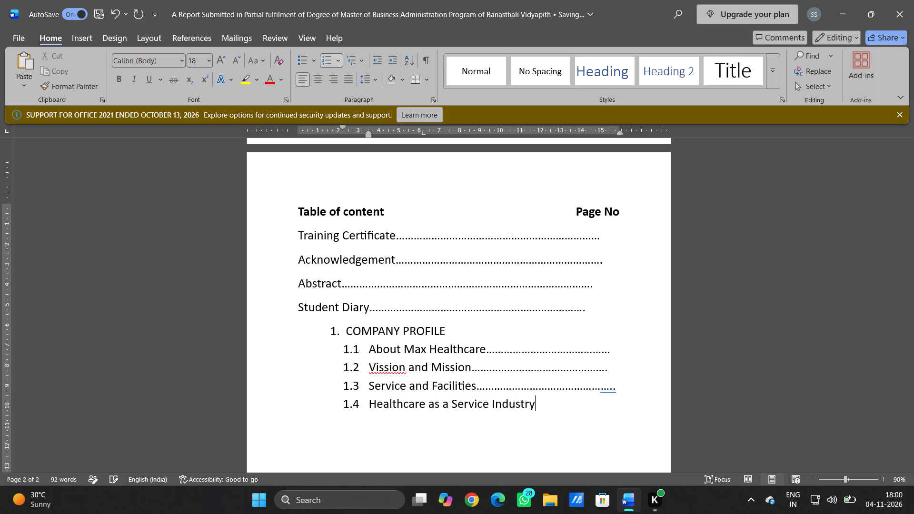
Add a dotted leader after "Healthcare as a Service Industry", ending it level with the item 1.3 leader.
key(period)
key(period)
key(period)
key(period)
key(period)
key(period)
key(period)
key(period)
key(period)
key(period)
key(period)
key(period)
key(period)
key(period)
key(period)
key(period)
key(period)
key(period)
text(.........)
Enter "International Marketing Department" as item 1.5 under COMPANY PROFILE.
key(Return)
text(in)
key(BackSpace)
key(BackSpace)
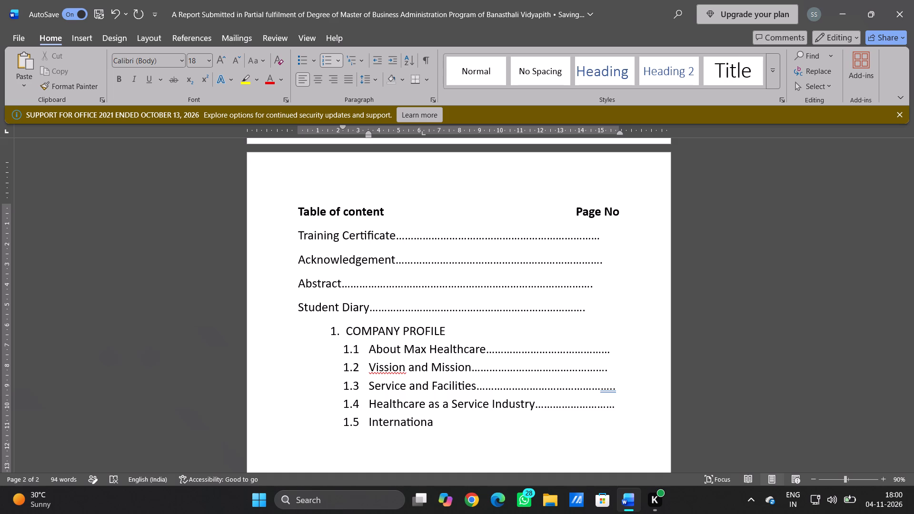
text(l)
key(space)
text(ar)
text(keting)
key(space)
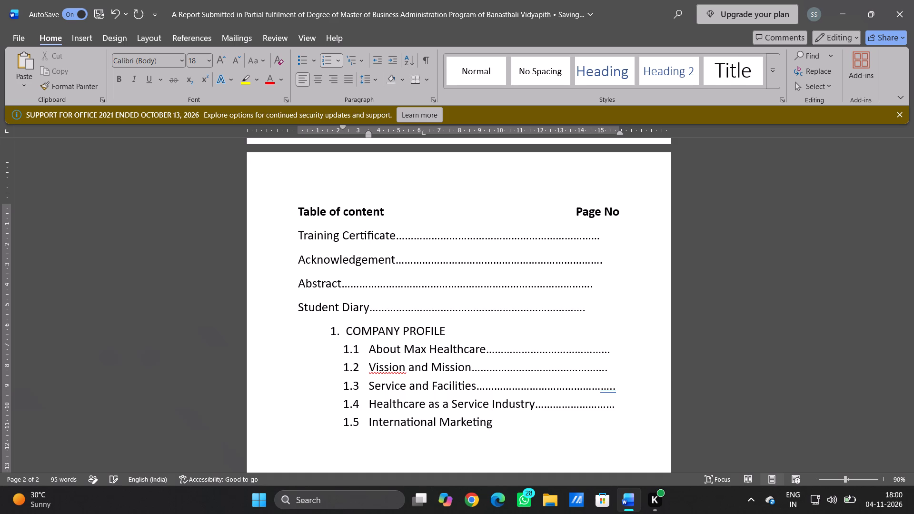
key(BackSpace)
key(e)
key(p)
text(art)
text(ment)
Add a dotted leader after "International Marketing Department", level with the leader above, and start an empty item 1.6.
key(period)
key(period)
key(period)
key(period)
key(period)
key(period)
key(period)
key(period)
key(period)
key(period)
key(period)
key(period)
key(period)
key(period)
key(period)
key(period)
key(period)
key(period)
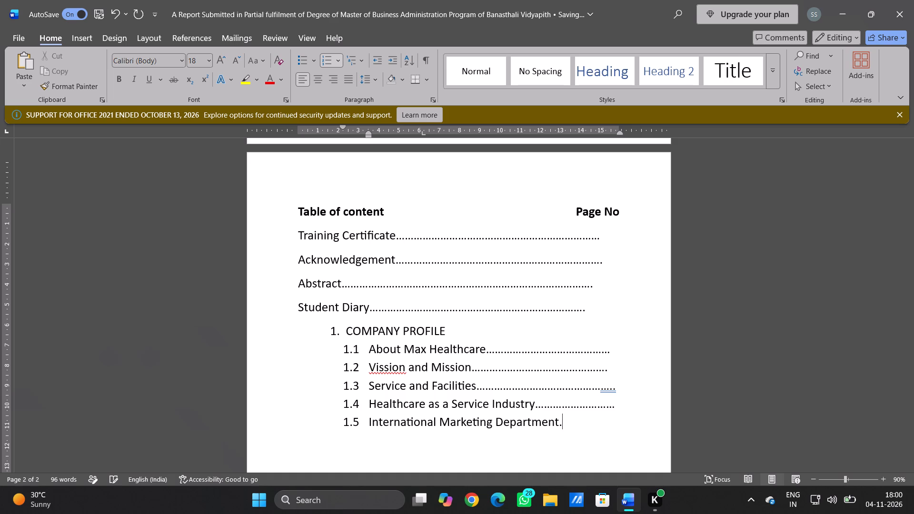
key(period)
key(Return)
Enter "Patient Support Service" as item 1.6 under COMPANY PROFILE.
key(p)
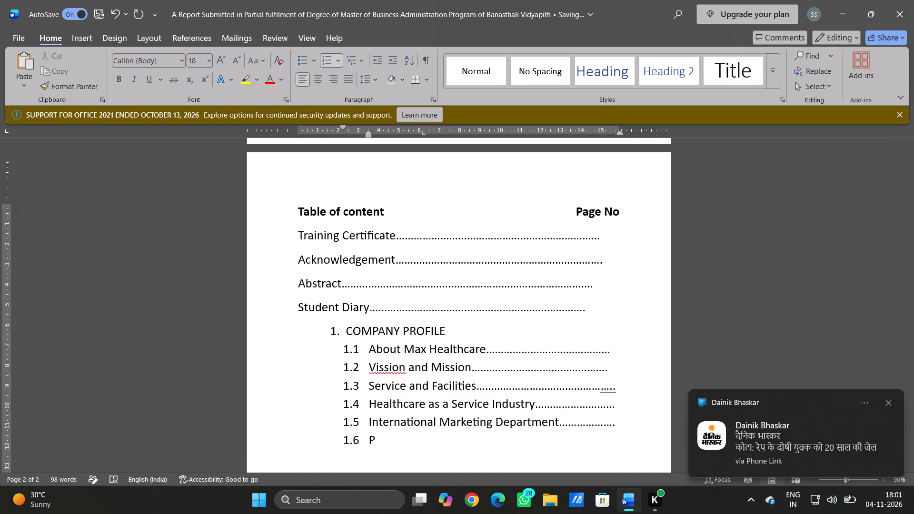
text(at)
text(ienty)
key(BackSpace)
key(space)
key(s)
text(upport)
key(space)
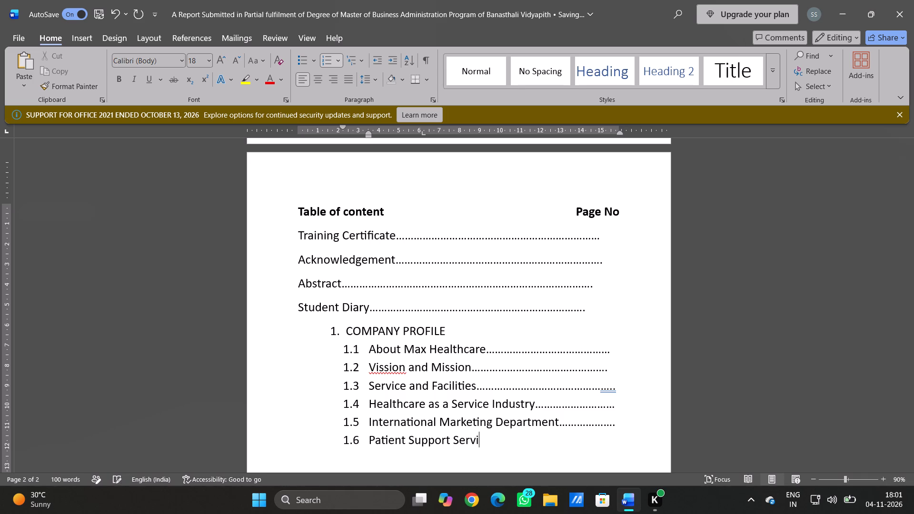
key(BackSpace)
key(BackSpace)
text(e)
key(space)
Add a dotted leader after "Patient Support Service", extending it close to where the leaders above end.
key(period)
key(period)
key(period)
key(period)
key(period)
key(period)
key(period)
key(period)
key(period)
key(period)
key(period)
key(period)
key(period)
key(period)
key(period)
key(period)
key(period)
key(period)
key(period)
key(period)
text(.....)
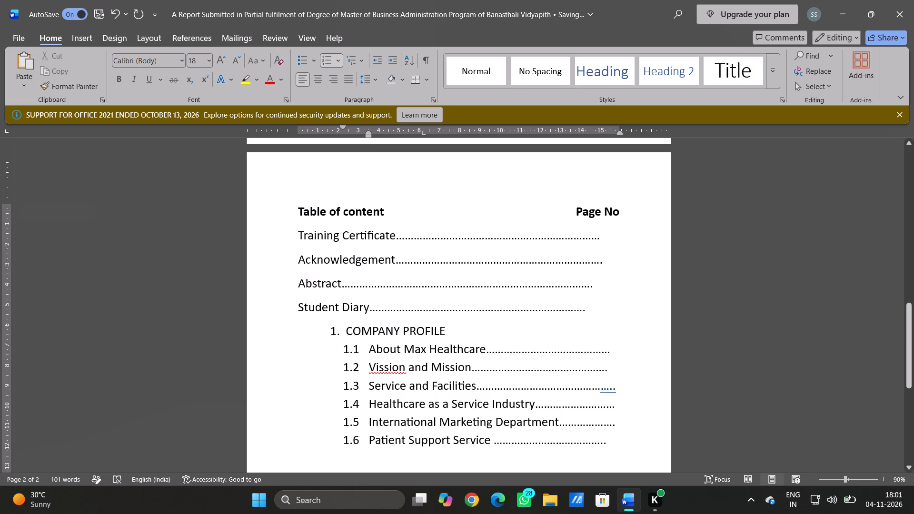
Start a new line below item 1.6 with no list number and no indent, flush with the left margin.
scroll(545, 343, down, 2)
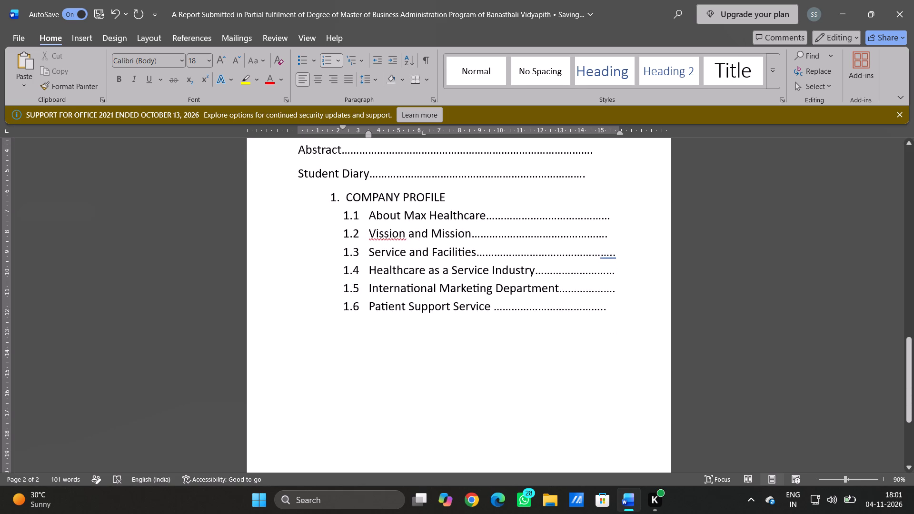
click(323, 326)
key(space)
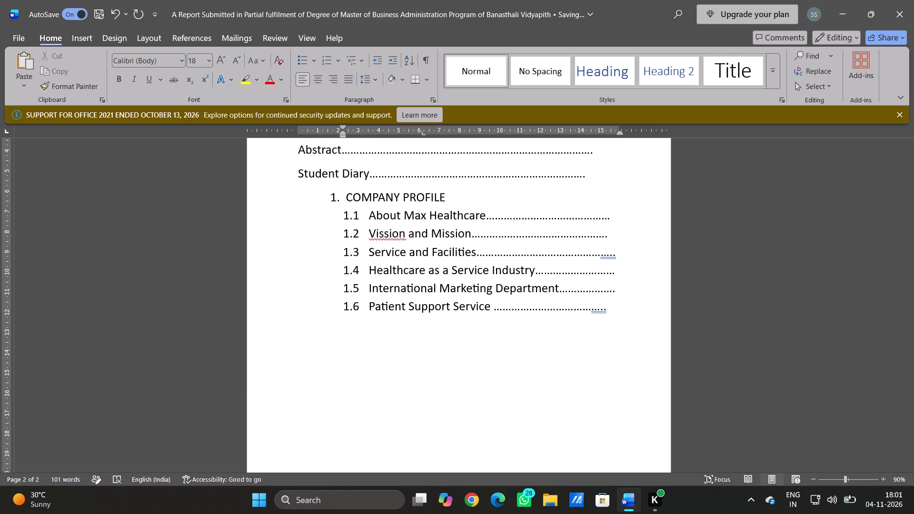
key(BackSpace)
key(BackSpace)
key(BackSpace)
key(Return)
key(BackSpace)
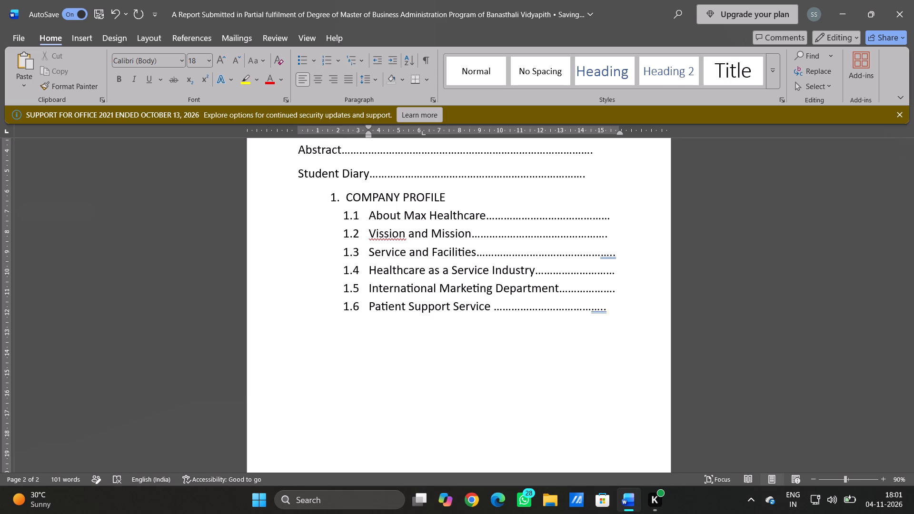
click(314, 330)
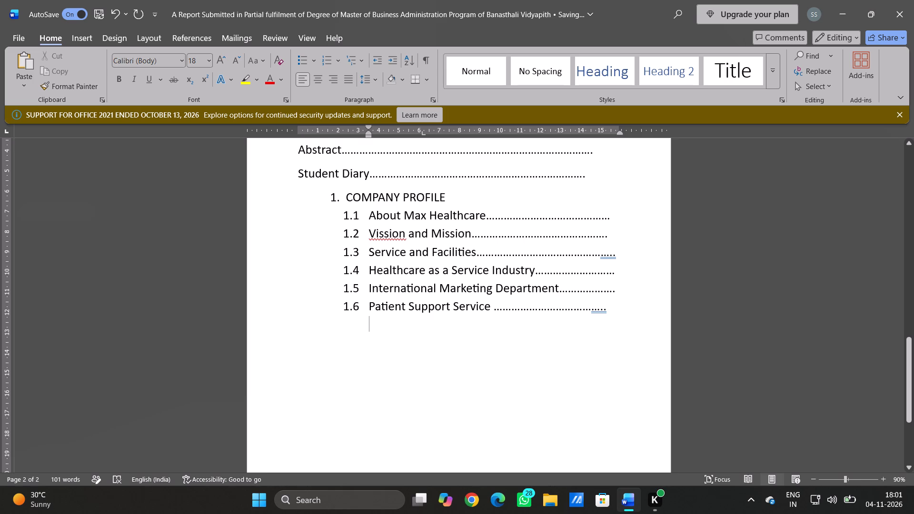
key(space)
key(BackSpace)
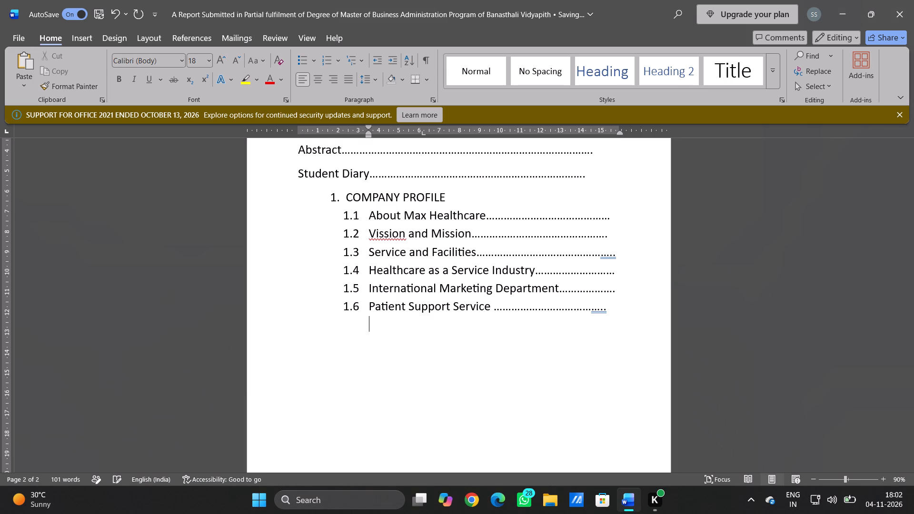
key(BackSpace)
key(BackSpace)
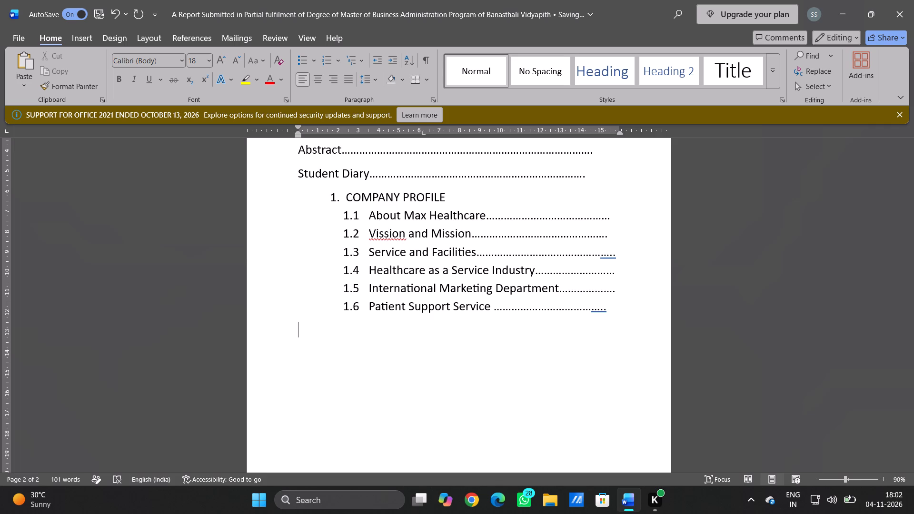
Begin the second section heading on the new line as "2.Marketing And Selling in".
key(2)
key(period)
key(m)
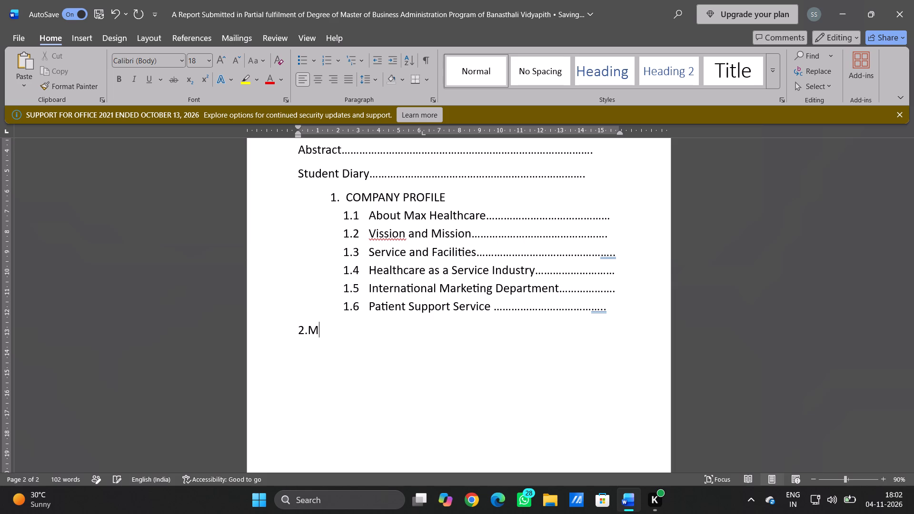
text(ar)
text(ket)
text(ing)
key(space)
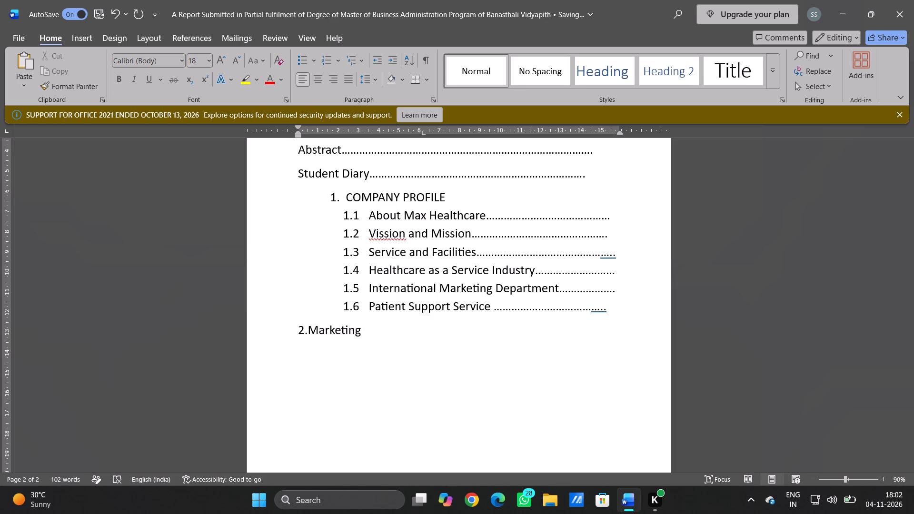
key(a)
text(SE)
key(BackSpace)
text(elling)
key(space)
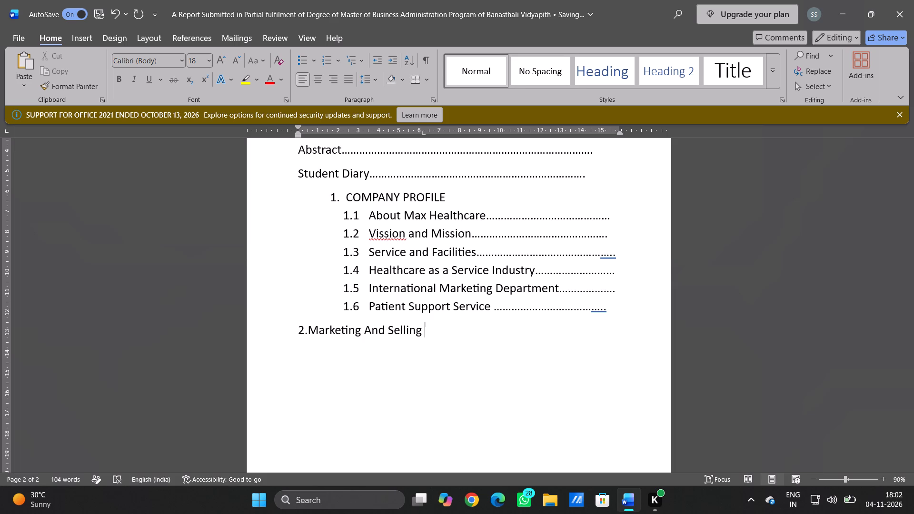
text(in)
Rewrite the second section heading in capitals as "2.MARKETING AND SELLING IN HEALTHCARE".
key(BackSpace)
key(BackSpace)
key(BackSpace)
key(BackSpace)
key(BackSpace)
key(BackSpace)
key(BackSpace)
key(BackSpace)
key(BackSpace)
key(BackSpace)
key(BackSpace)
key(BackSpace)
key(BackSpace)
key(BackSpace)
key(BackSpace)
key(BackSpace)
key(BackSpace)
key(BackSpace)
key(BackSpace)
key(BackSpace)
key(BackSpace)
key(BackSpace)
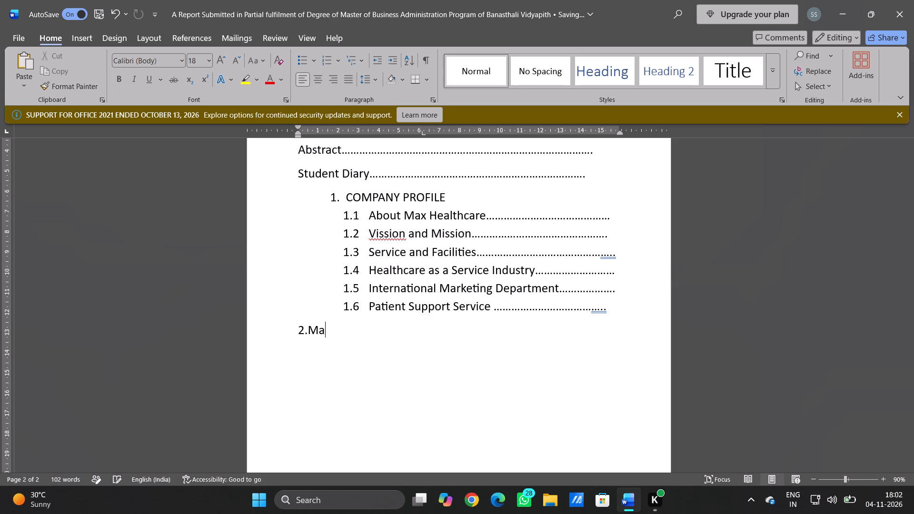
key(BackSpace)
text(ARKETY)
key(BackSpace)
text(ING)
key(space)
text(AM)
key(BackSpace)
text(ND)
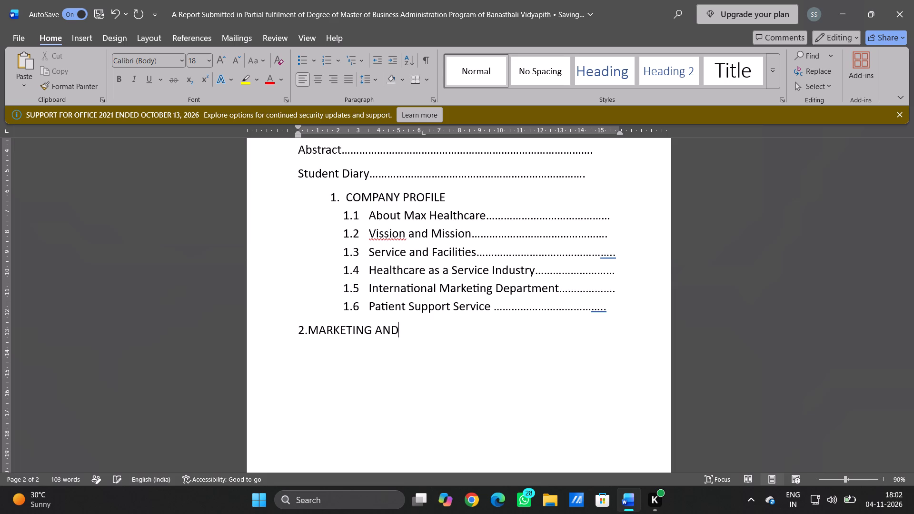
key(space)
text(SELLING)
key(space)
text(IN)
key(space)
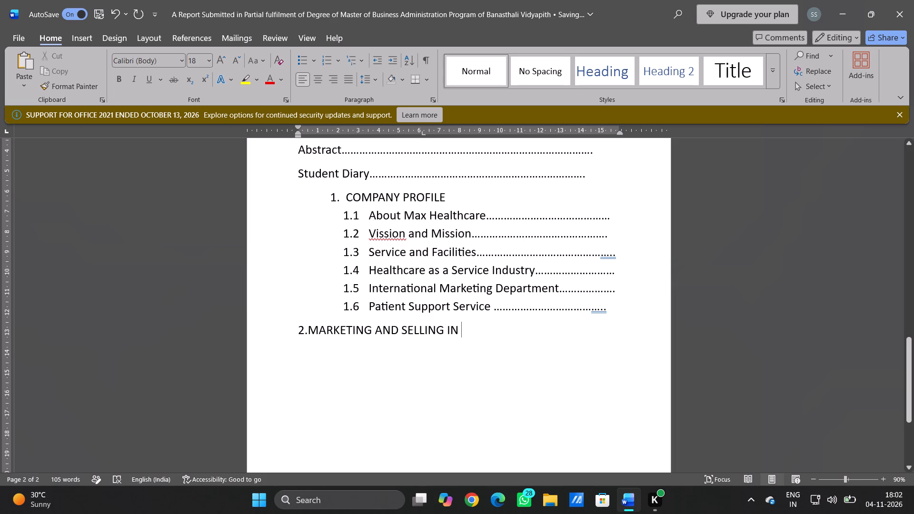
text(HEALTHX)
key(BackSpace)
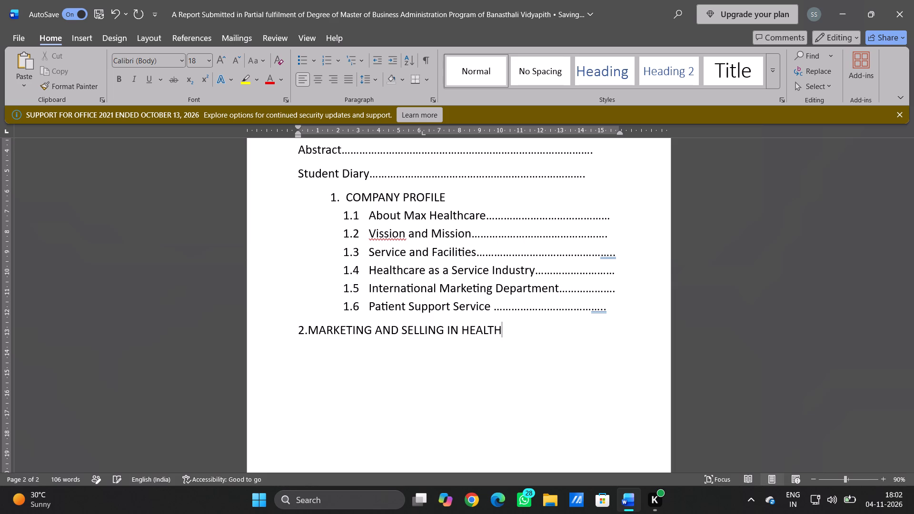
text(CARE)
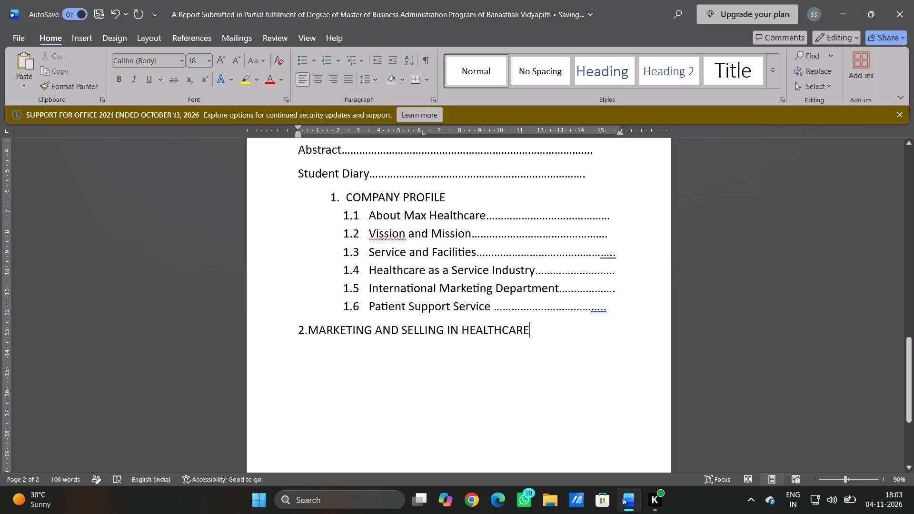
Indent the second section heading "2.MARKETING AND SELLING IN HEALTHCARE" with five leading spaces.
click(294, 326)
key(space)
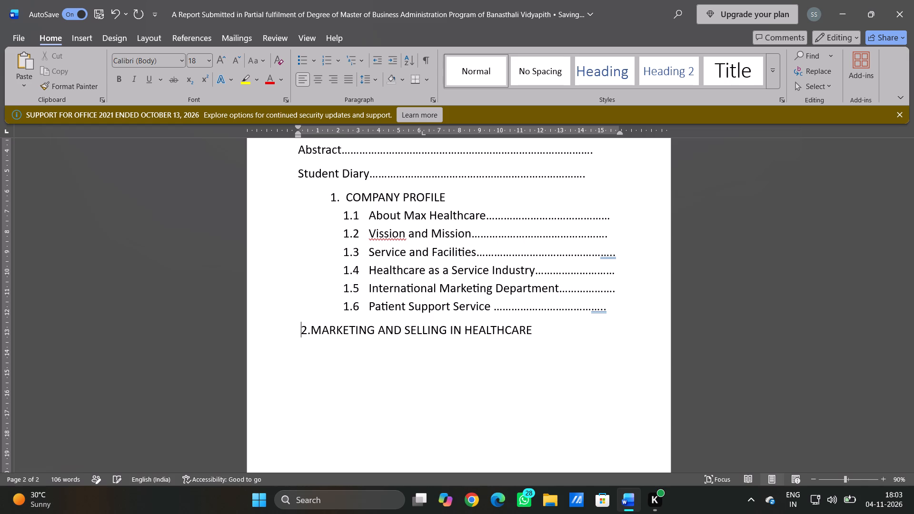
key(space)
key(space)
key(space)
key(space)
key(space)
key(space)
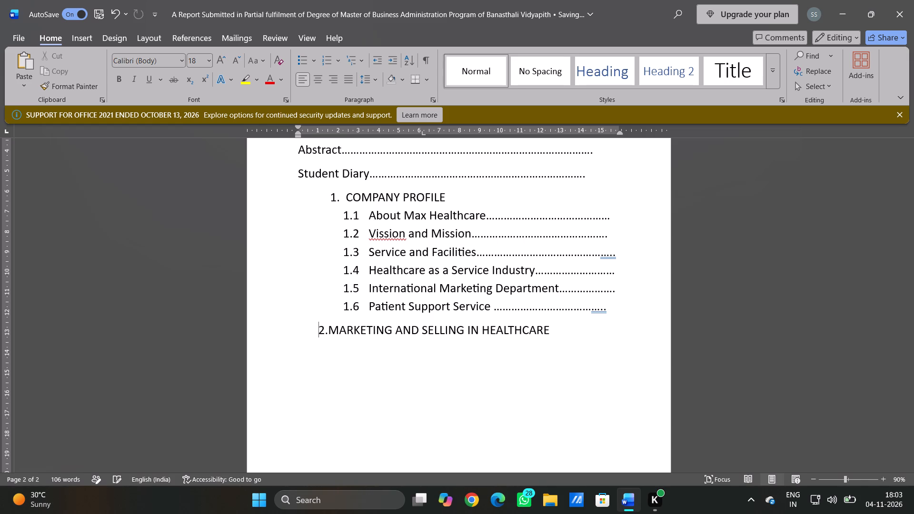
key(BackSpace)
key(BackSpace)
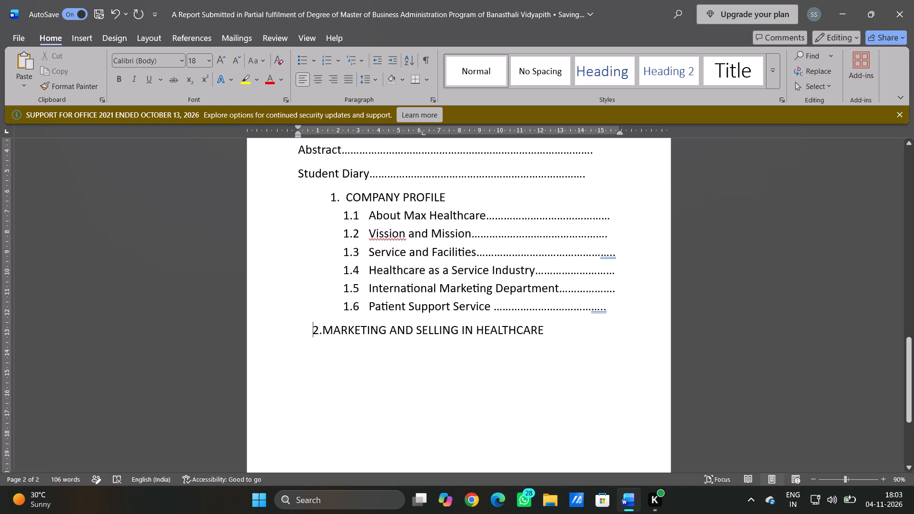
Make the "COMPANY PROFILE" heading and the "2.MARKETING AND SELLING IN HEALTHCARE" heading bold.
drag(348, 195, 430, 200)
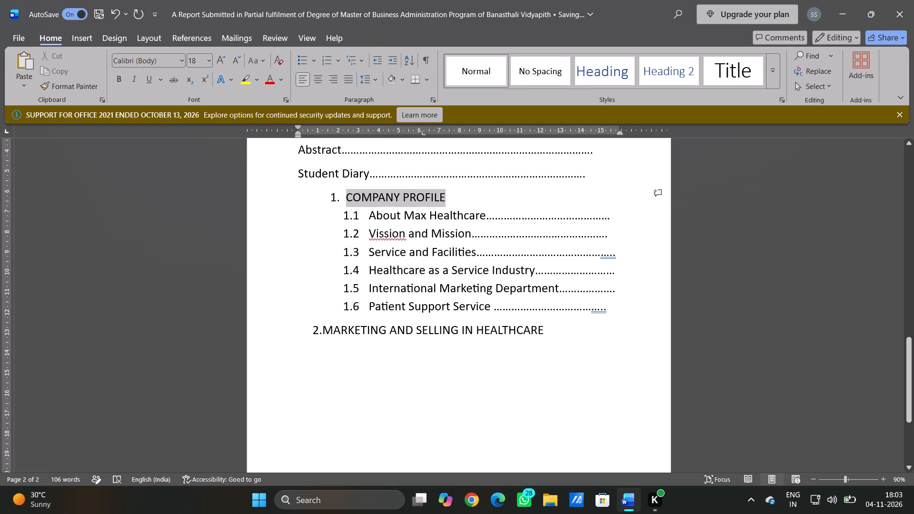
drag(430, 200, 436, 200)
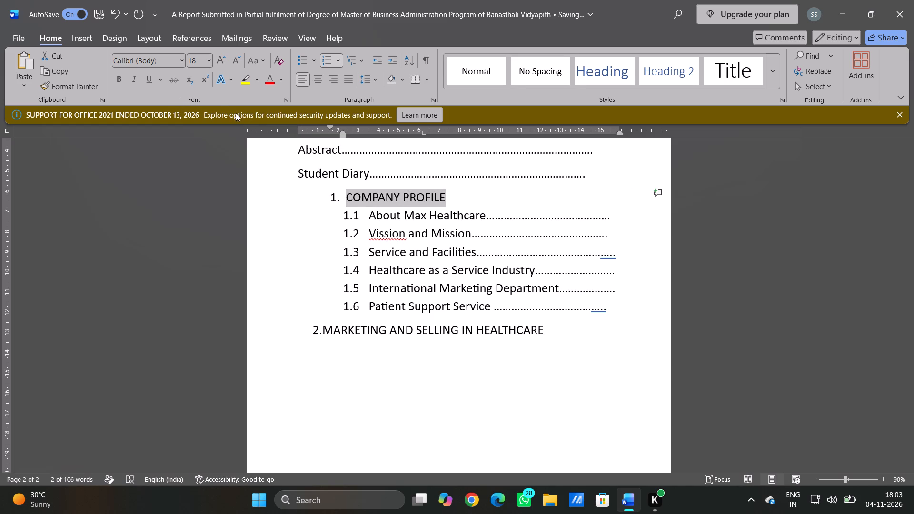
click(116, 82)
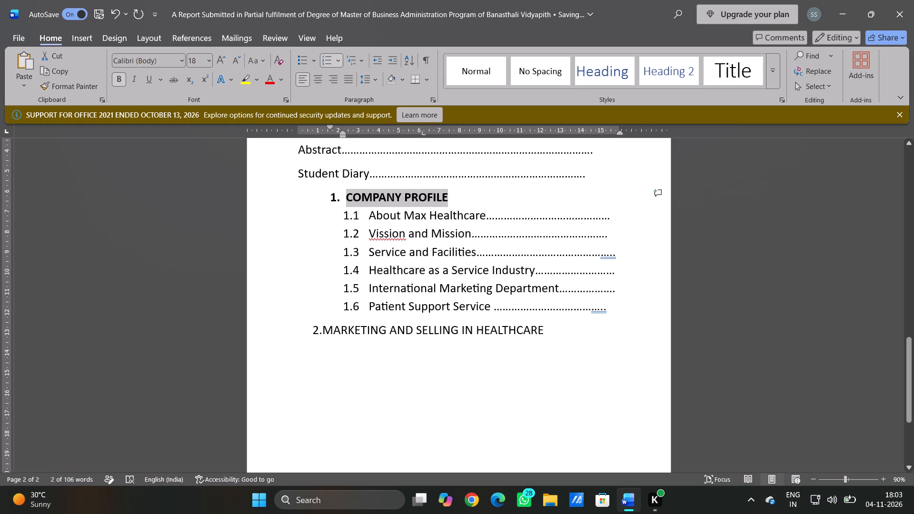
drag(310, 332, 510, 323)
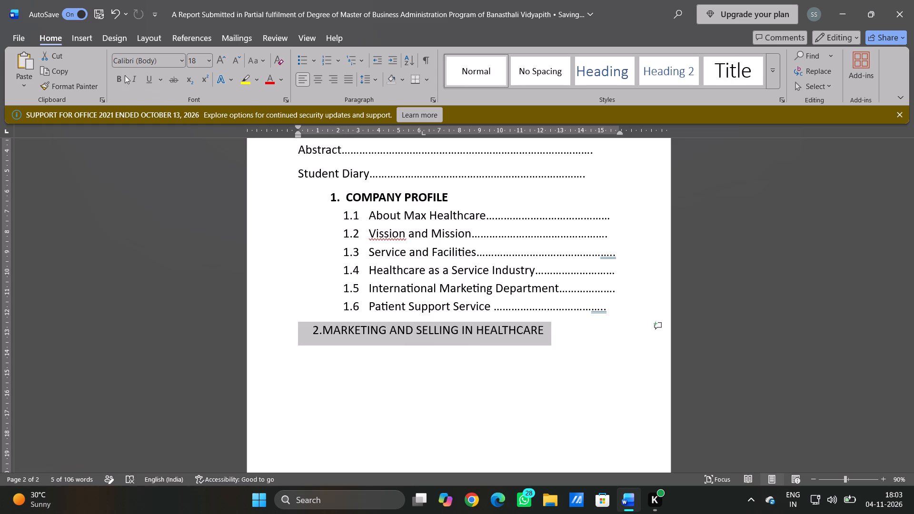
click(121, 75)
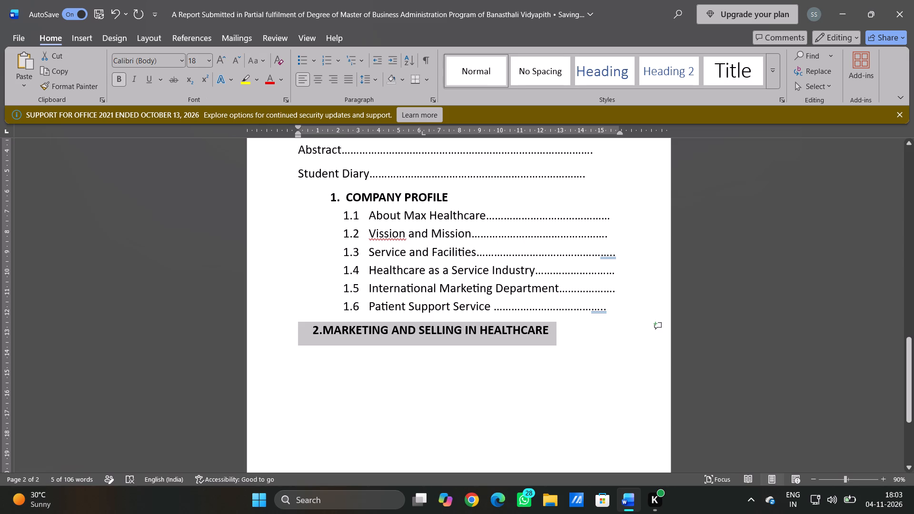
click(117, 79)
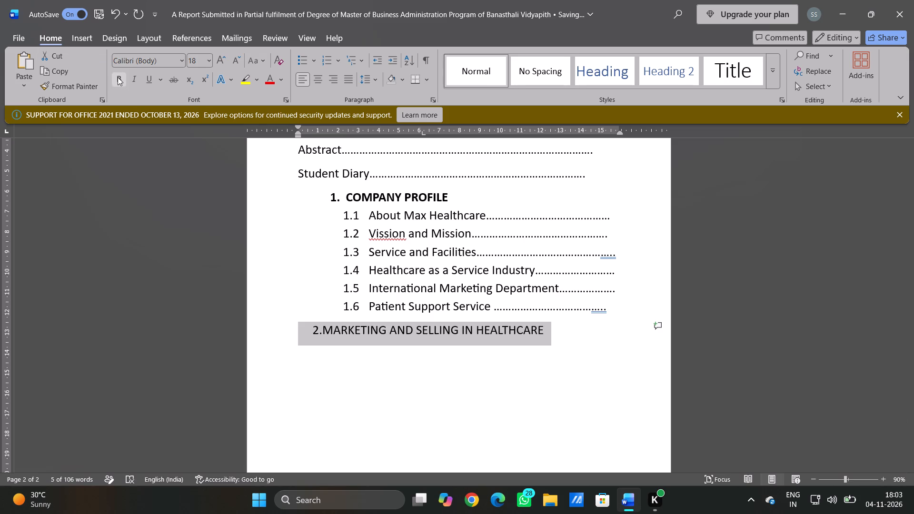
click(118, 77)
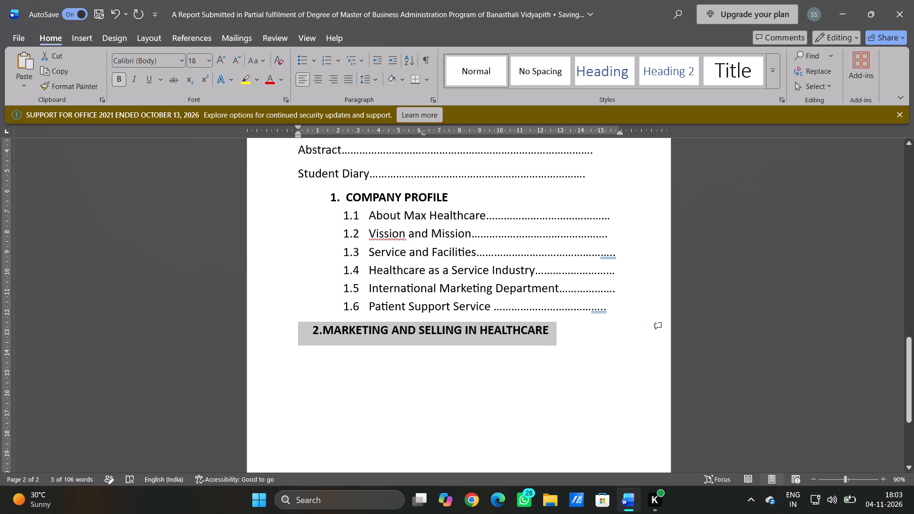
click(568, 327)
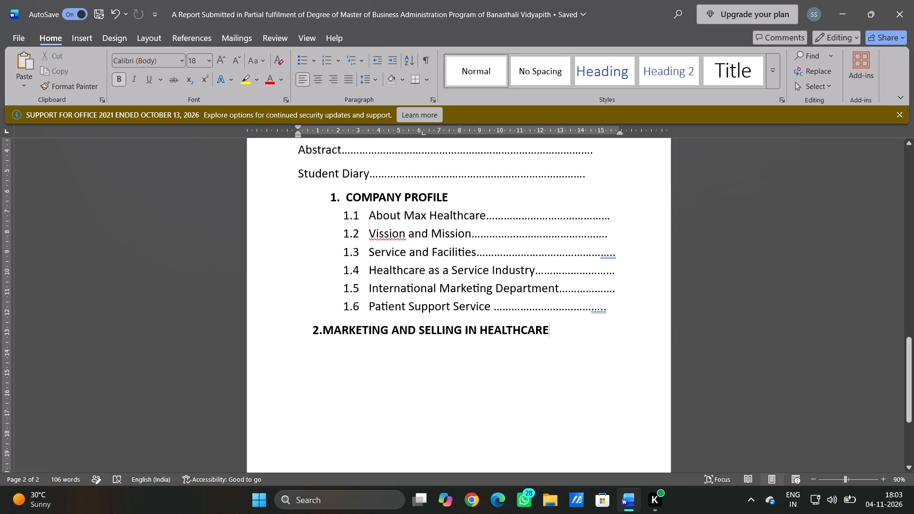
Indent the empty line below the second section heading with 13 spaces, roughly under the sub-item numbers above.
click(359, 348)
key(space)
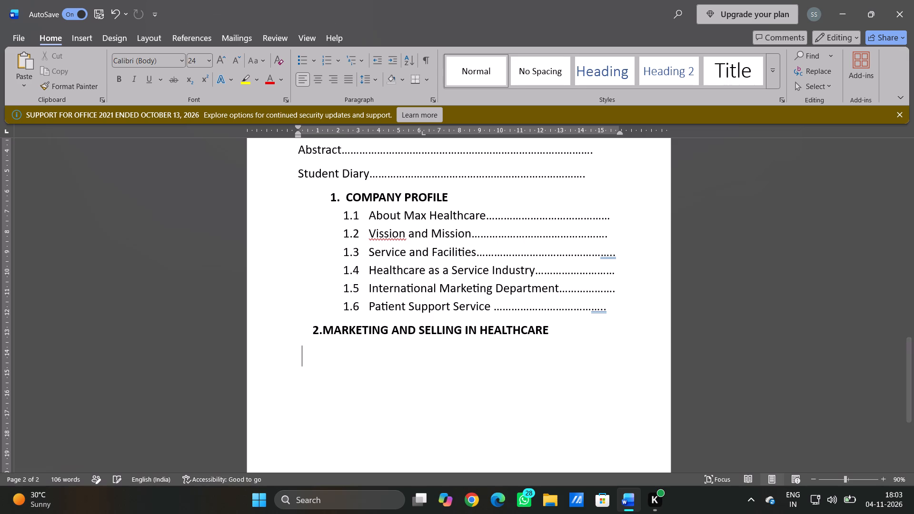
key(space)
key(space)
key(space)
key(space)
key(space)
key(space)
key(space)
key(space)
key(space)
key(space)
key(space)
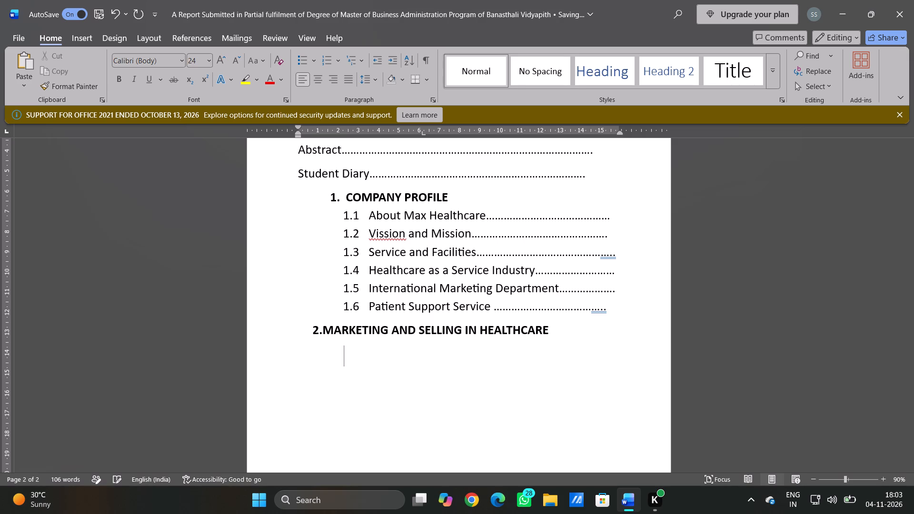
key(space)
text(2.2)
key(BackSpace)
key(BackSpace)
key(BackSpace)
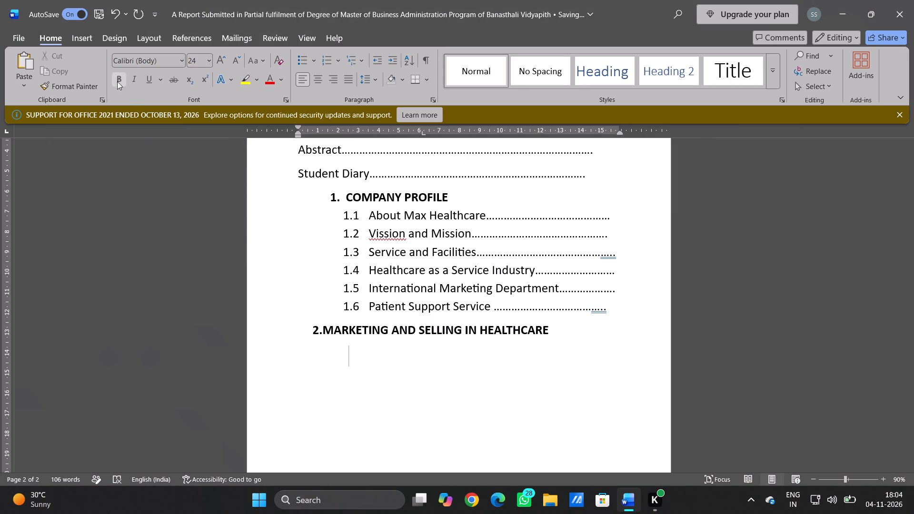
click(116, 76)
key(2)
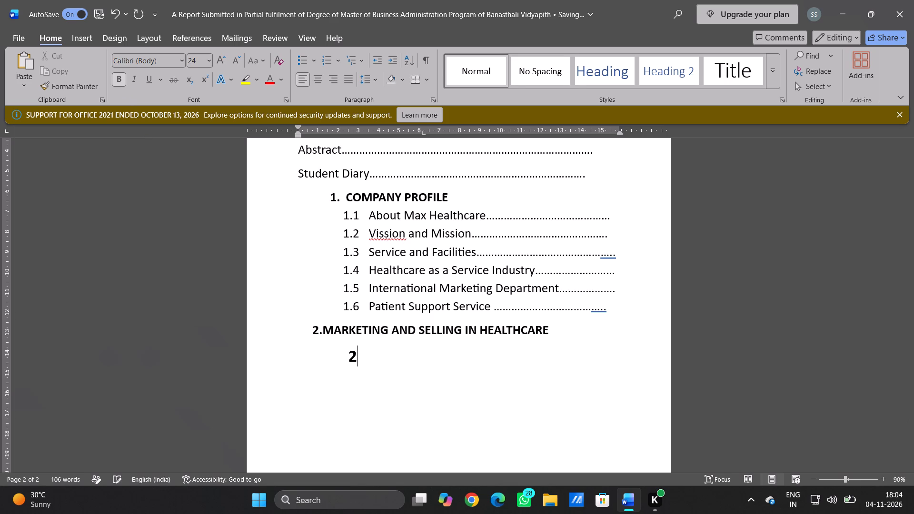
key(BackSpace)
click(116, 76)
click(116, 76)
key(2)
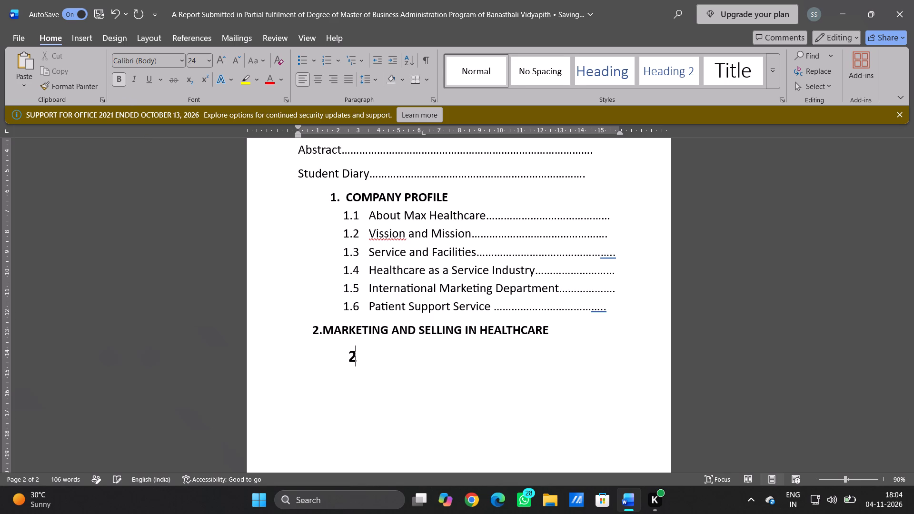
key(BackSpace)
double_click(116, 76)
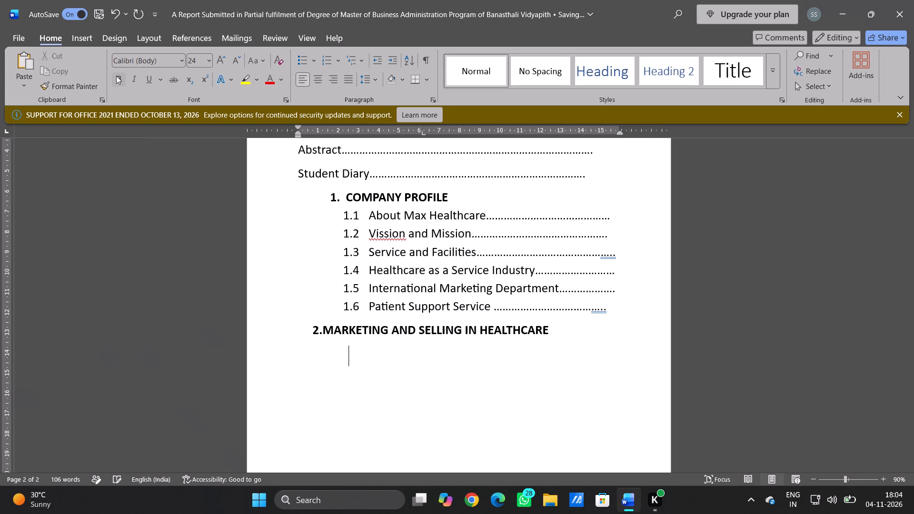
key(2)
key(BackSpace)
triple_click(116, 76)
Enter the sub-item number "2.1" in regular, non-bold text on the indented line.
key(2)
key(period)
key(2)
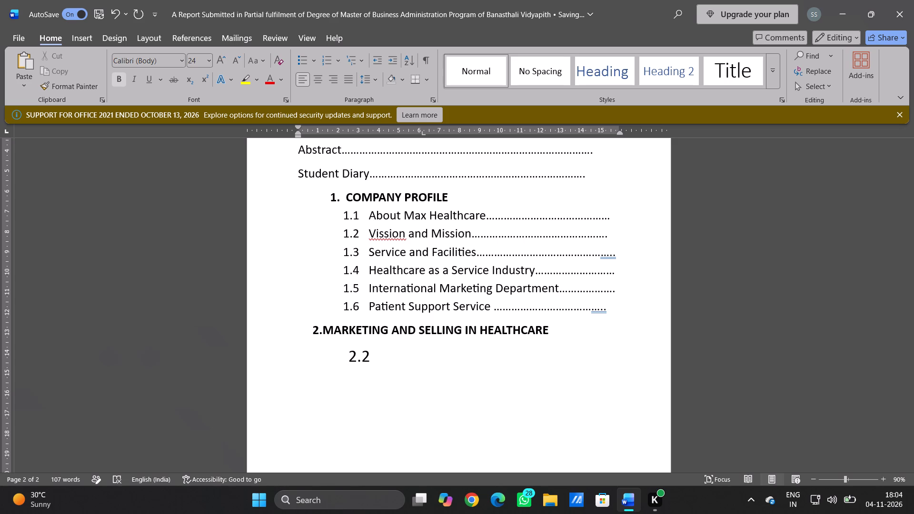
key(BackSpace)
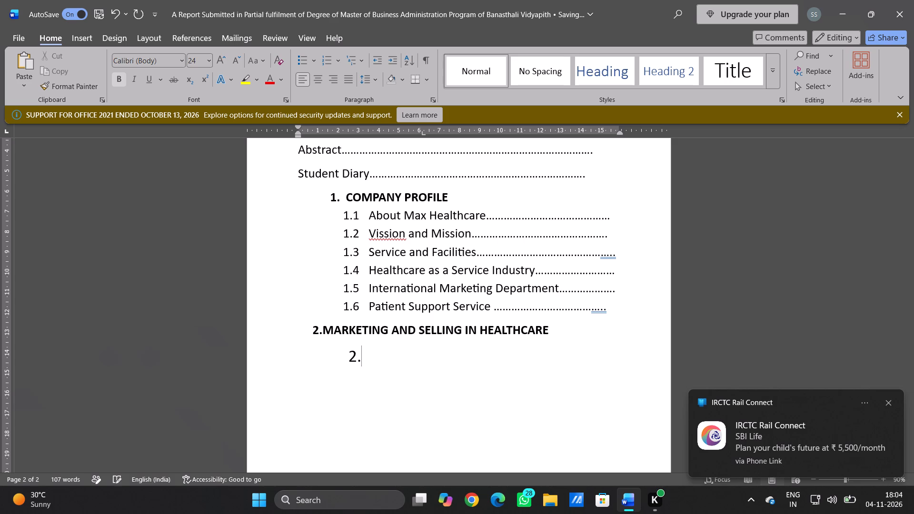
key(1)
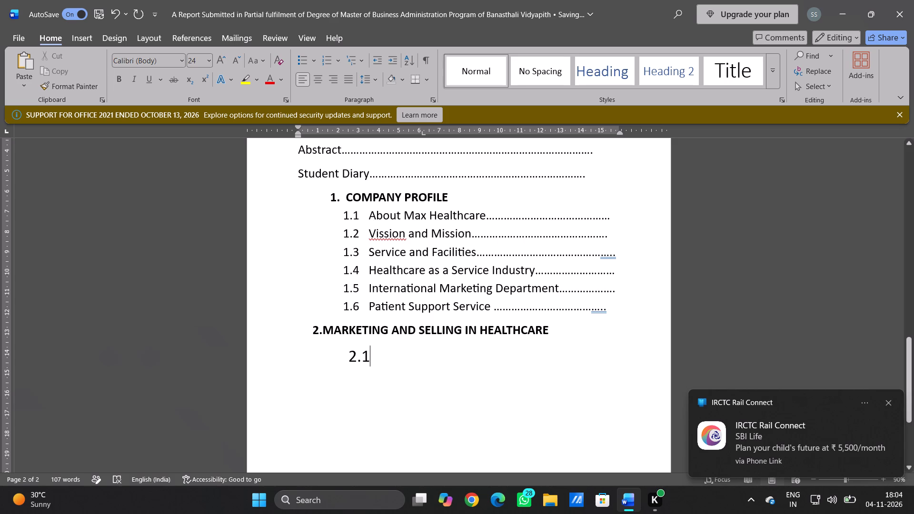
Set the font size of the sub-item number "2.1" to 20.
drag(348, 354, 372, 356)
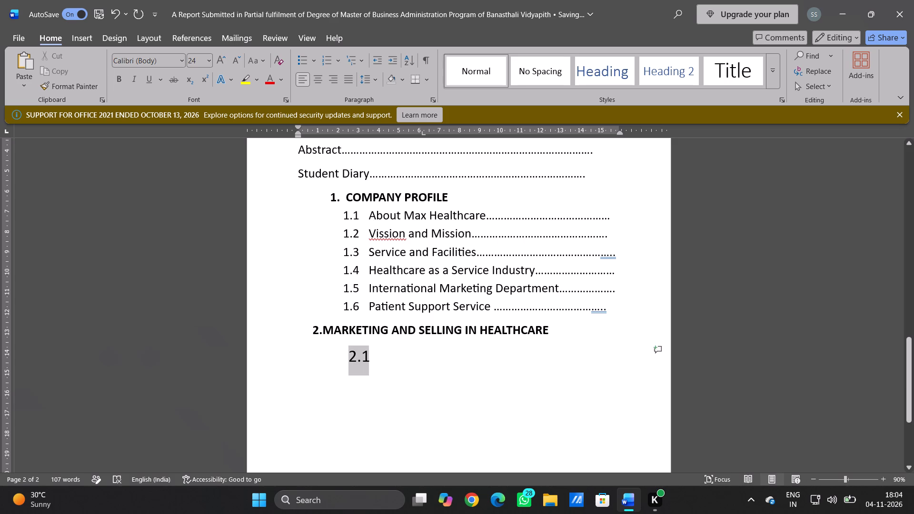
drag(372, 356, 374, 356)
click(210, 60)
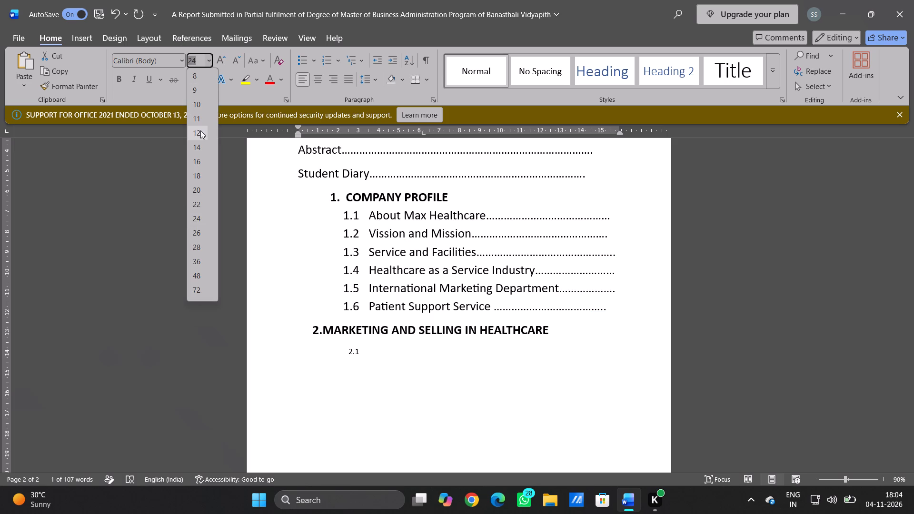
click(199, 185)
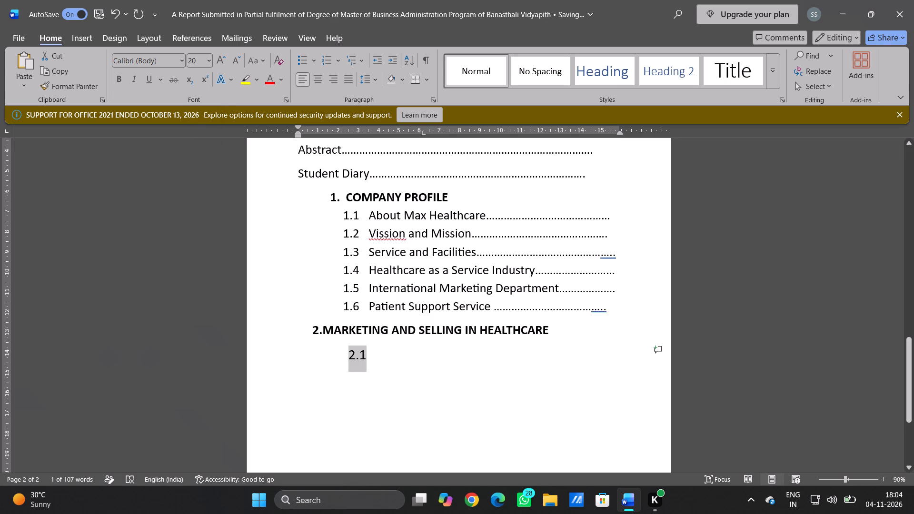
Enter the title "Introduction to Healthcare" after the sub-item number 2.1, separated from it by two spaces.
click(378, 353)
key(space)
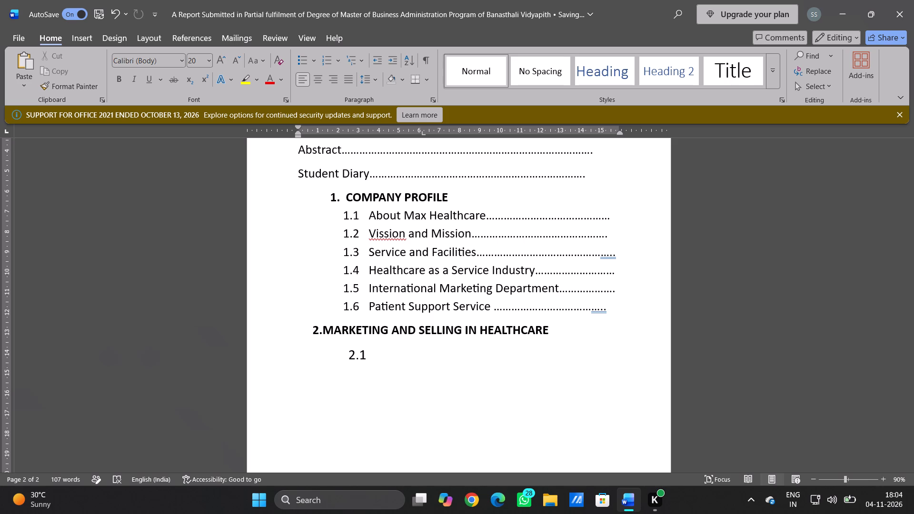
key(i)
key(BackSpace)
key(space)
text(nte)
key(BackSpace)
key(e)
key(BackSpace)
key(r)
text(oduction)
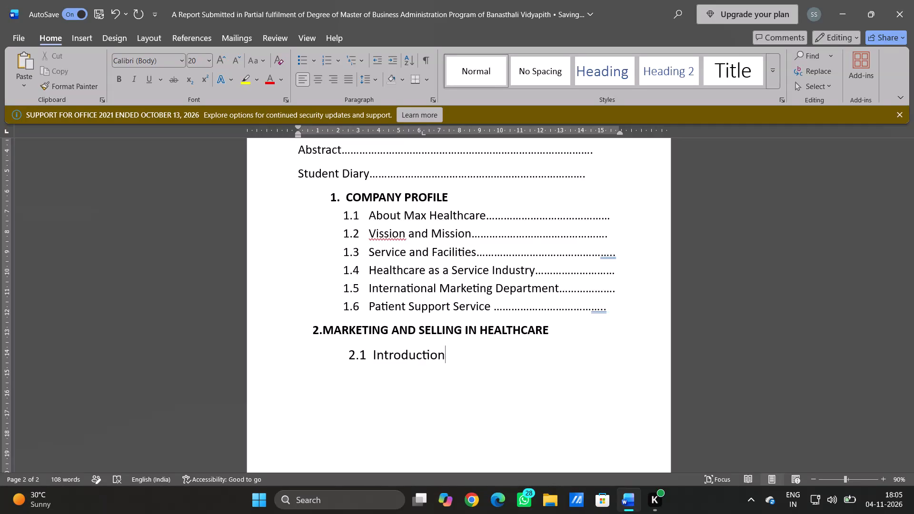
key(t)
key(BackSpace)
key(space)
text(to)
key(space)
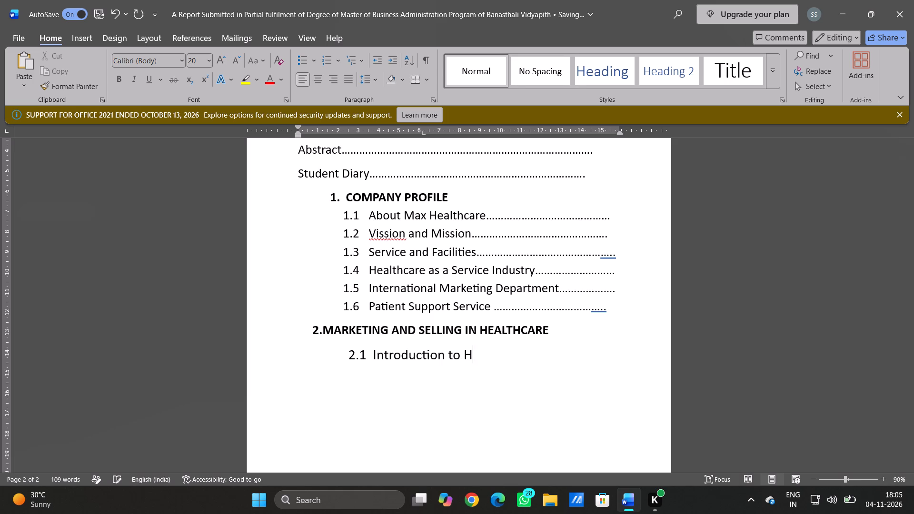
text(eal)
text(th)
text(care)
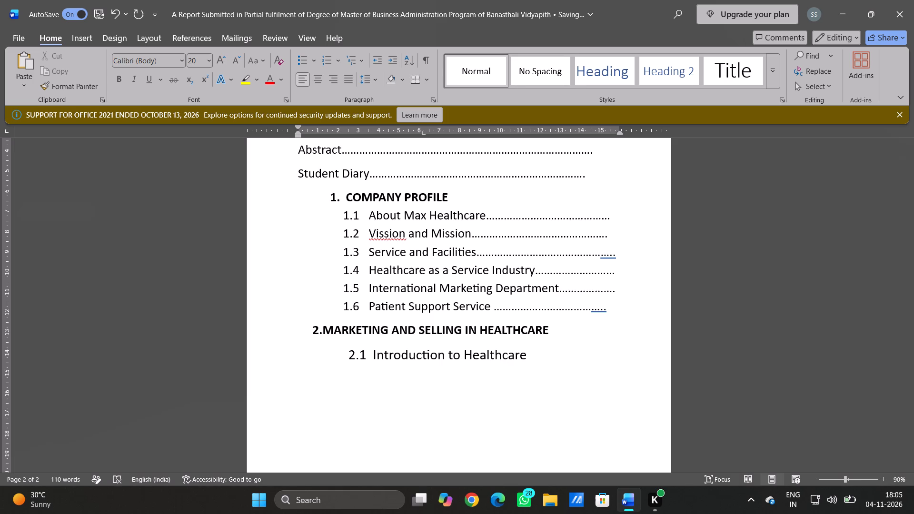
Add a dotted leader of 23 periods after "Introduction to Healthcare".
key(period)
key(period)
key(period)
key(period)
key(period)
key(period)
key(period)
key(period)
key(period)
key(period)
key(period)
key(period)
key(period)
key(period)
key(period)
key(period)
key(period)
key(period)
key(period)
key(period)
text(...)
Start a new line below item 2.1, indent it with 16 spaces and enter the sub-item number "2.2".
key(Return)
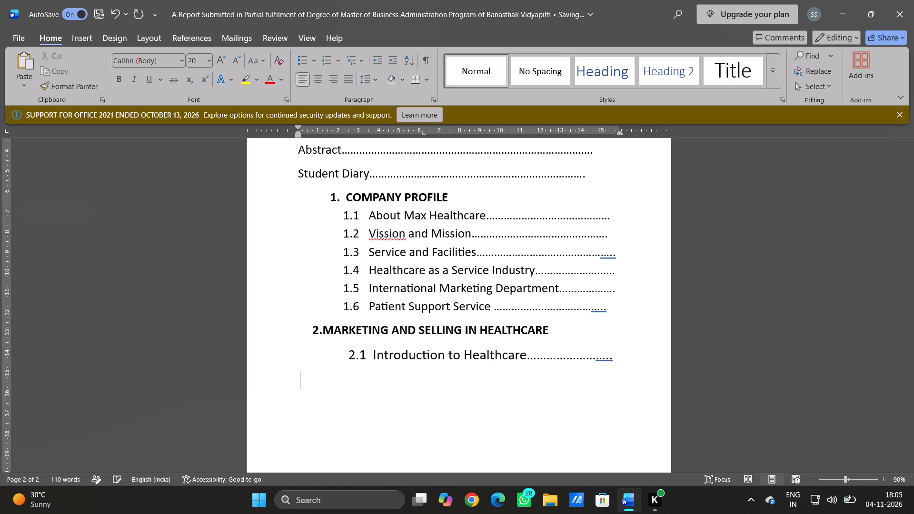
key(space)
key(space)
key(space)
key(space)
key(space)
key(space)
key(space)
key(space)
key(space)
key(space)
key(space)
key(space)
key(space)
key(space)
key(space)
key(space)
key(space)
key(2)
key(BackSpace)
key(BackSpace)
key(2)
text(.2)
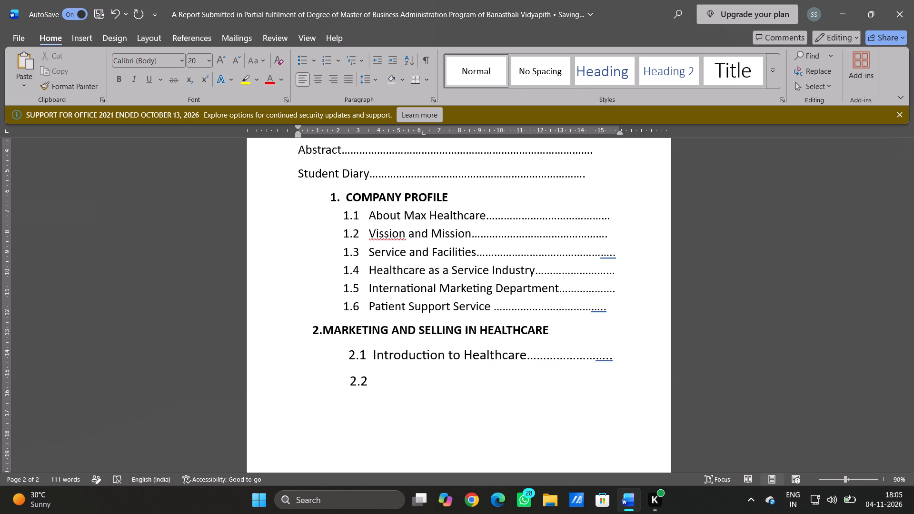
Indent the "2.MARKETING AND SELLING IN HEALTHCARE" heading by six more spaces, aligning its number with that of the "COMPANY PROFILE" heading.
click(309, 334)
key(space)
key(space)
key(space)
key(space)
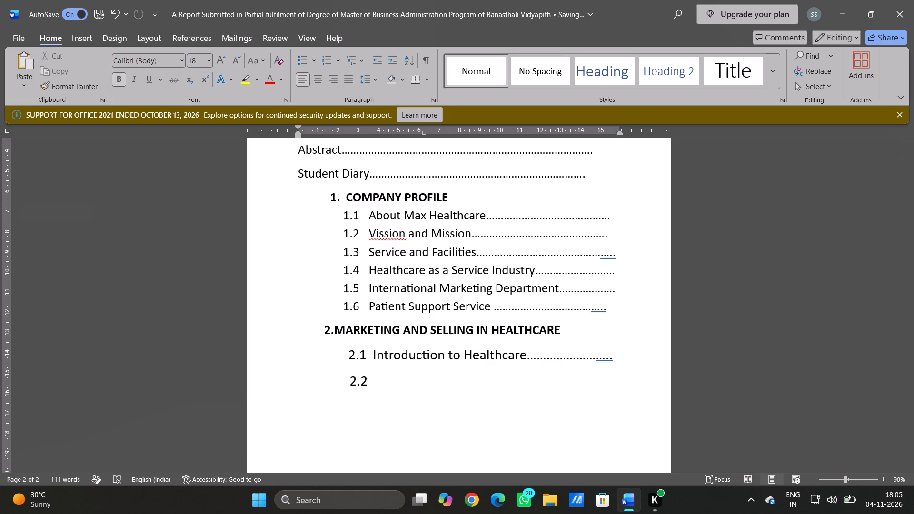
key(BackSpace)
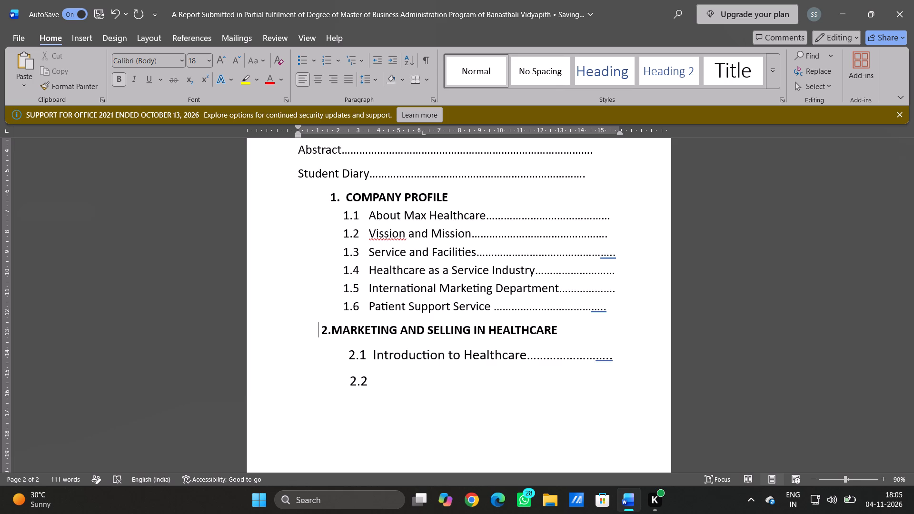
key(space)
key(space)
key(space)
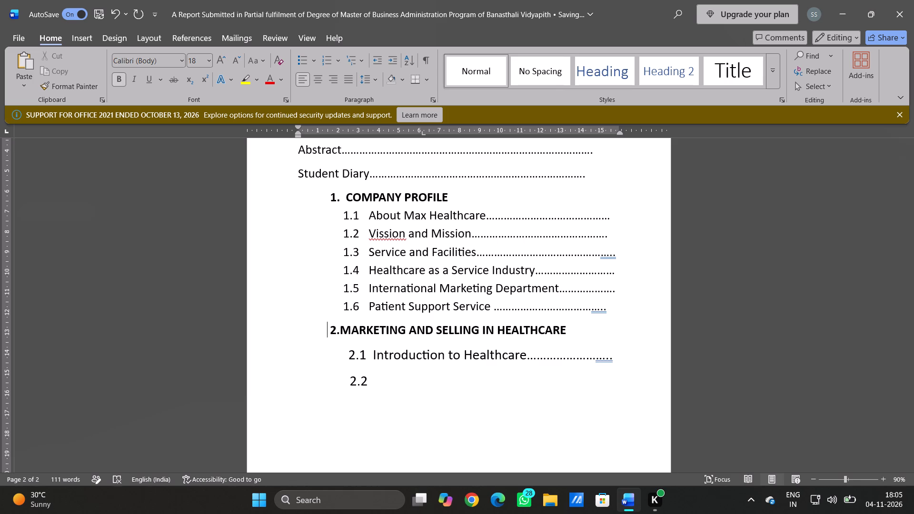
Shift the 2.1 and 2.2 lines slightly further in so that their sub-item numbers align.
click(341, 359)
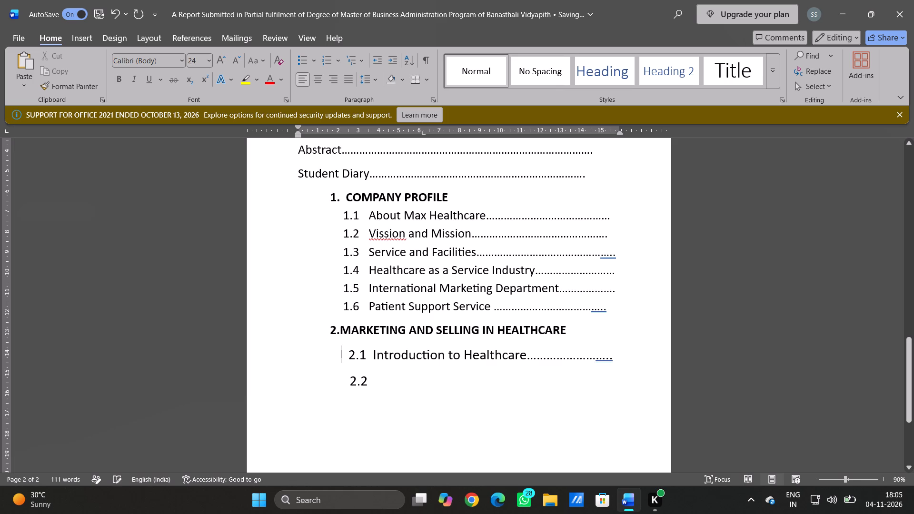
key(space)
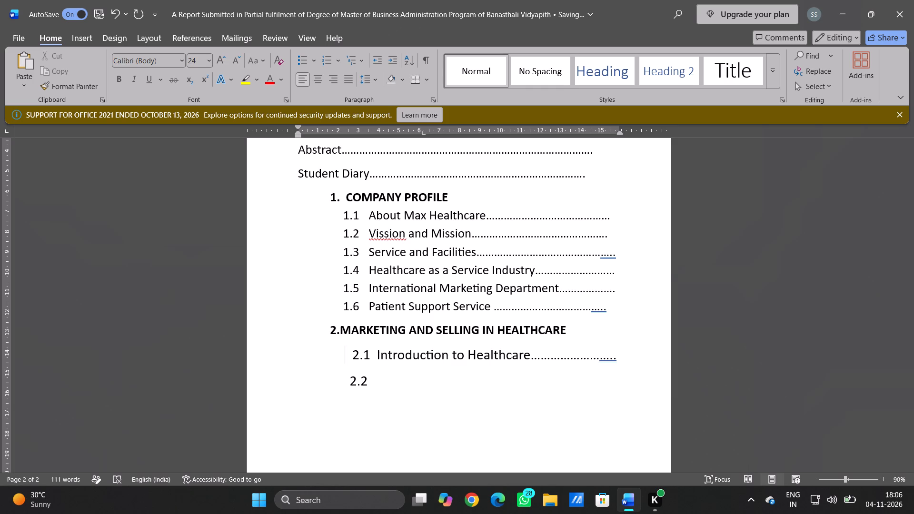
click(339, 387)
key(space)
key(BackSpace)
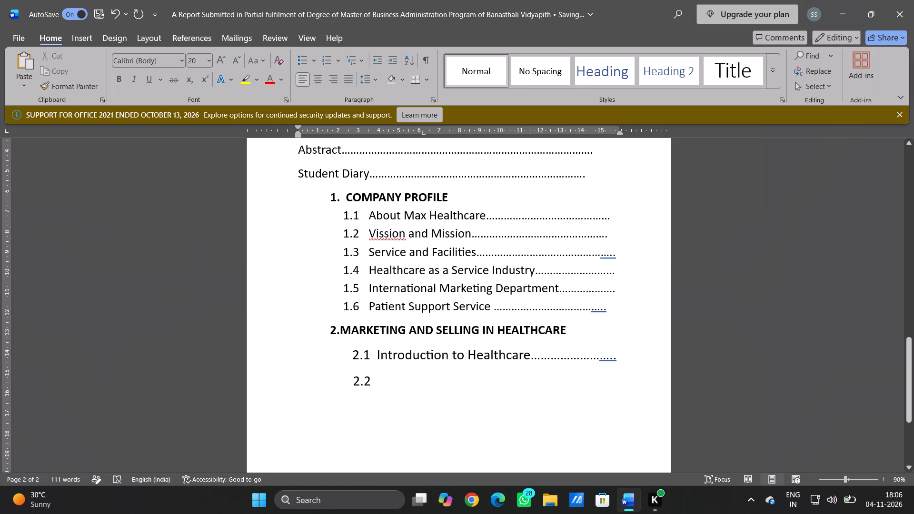
Enter the title "Marketing Mix in Healthcare" after the sub-item number 2.2.
click(381, 384)
key(space)
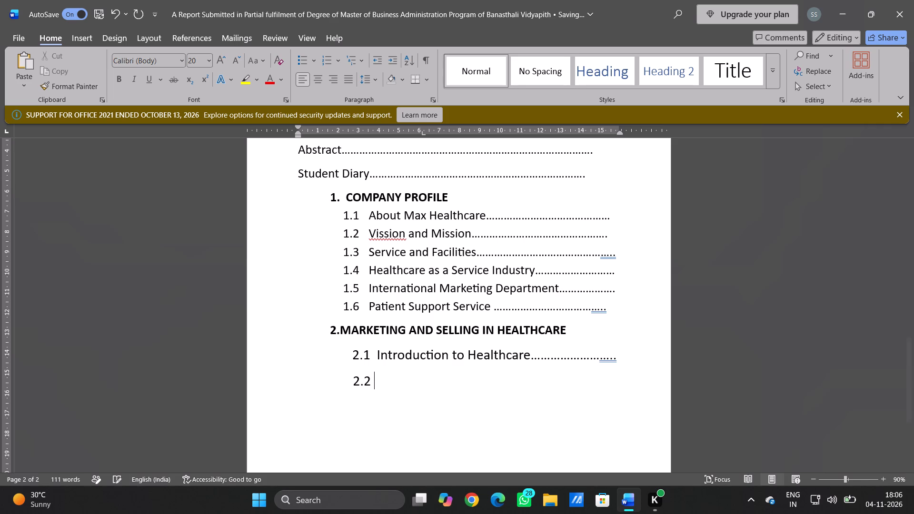
key(m)
key(m)
text(arketing)
key(space)
text(mix)
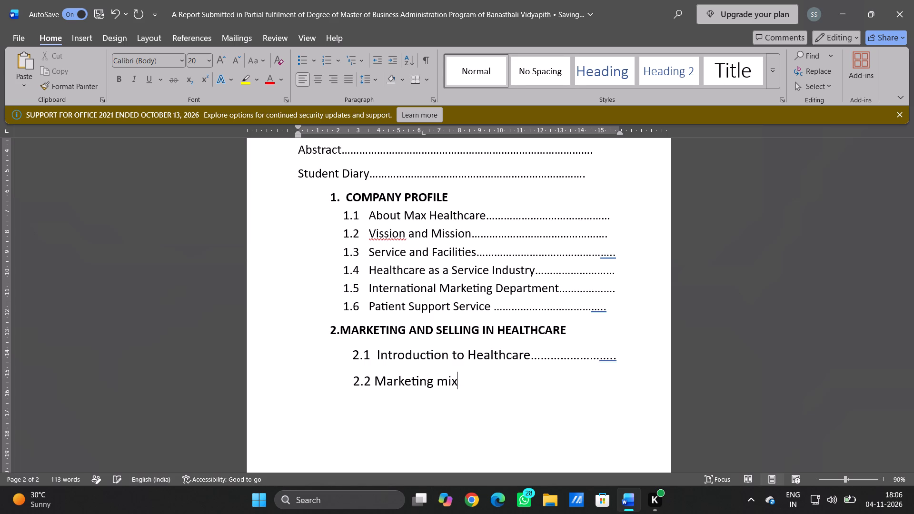
key(BackSpace)
key(BackSpace)
key(BackSpace)
key(i)
key(x)
text(in)
key(BackSpace)
key(BackSpace)
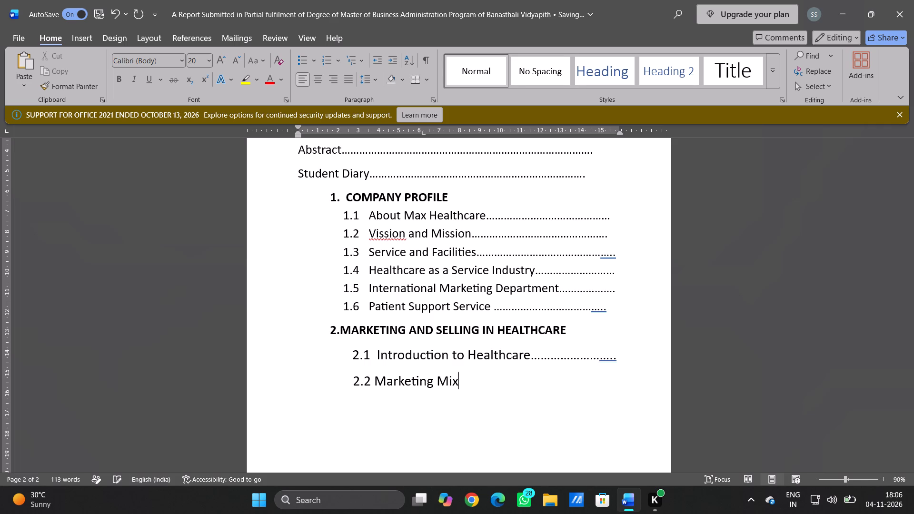
key(space)
text(in)
key(space)
key(BackSpace)
key(BackSpace)
text(n)
key(space)
text(ealth)
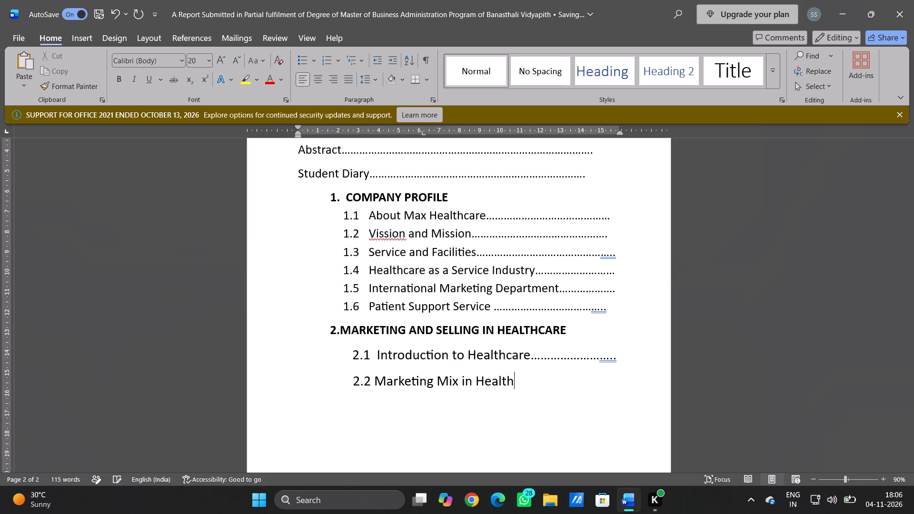
text(care)
key(space)
Append "-7Ps" to the title of item 2.2, with a capital P.
key(minus)
key(7)
text(ps)
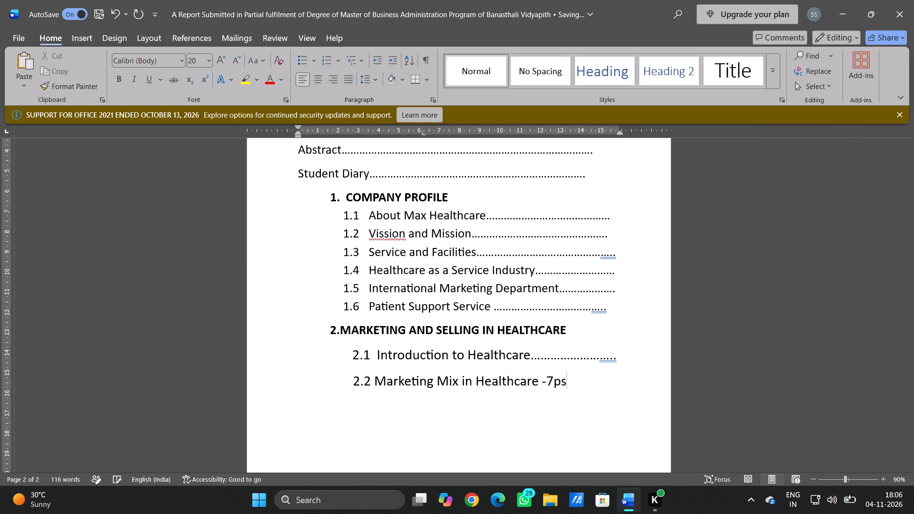
key(BackSpace)
key(BackSpace)
text(as)
key(BackSpace)
key(BackSpace)
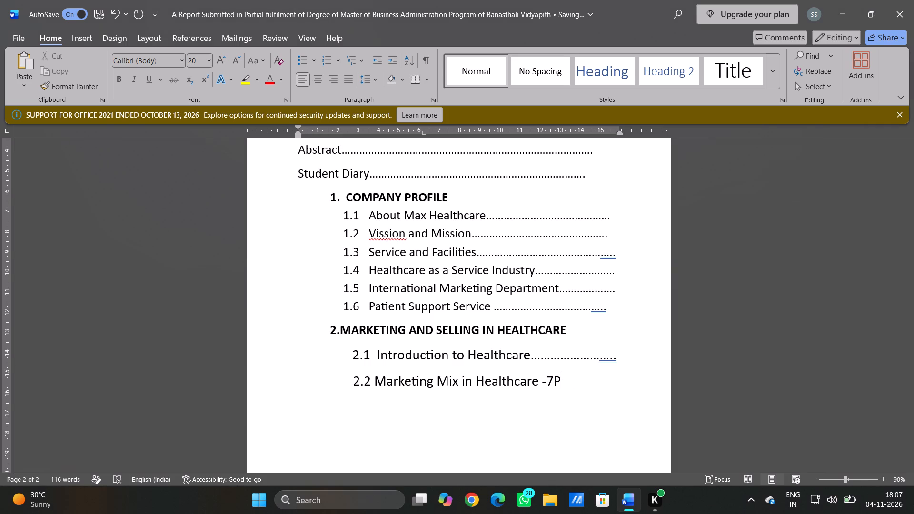
key(s)
Add a dotted leader of 15 periods after "-7Ps" and start a new line below it.
key(period)
key(period)
key(period)
key(period)
key(period)
key(period)
key(period)
key(period)
key(period)
key(period)
key(period)
key(period)
key(period)
text(..)
key(Return)
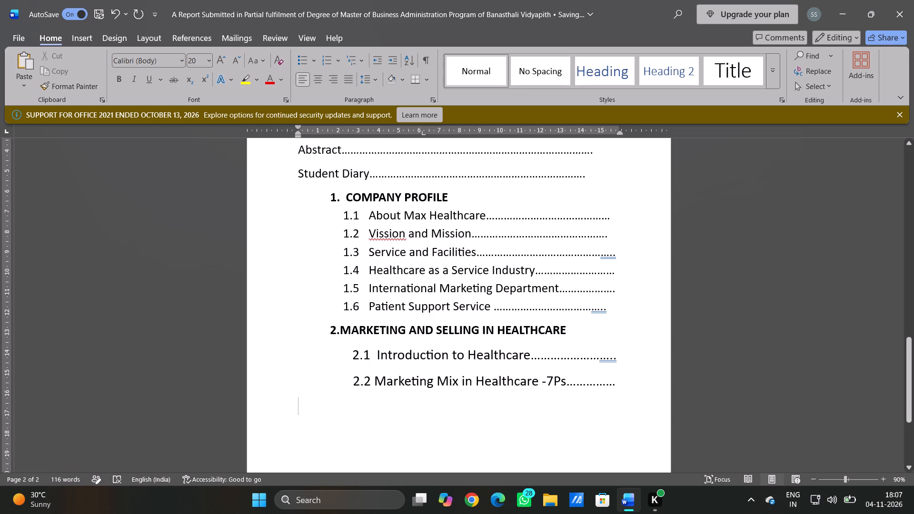
Set the font size of the 2.1 and 2.2 lines to 18.
drag(354, 352, 462, 377)
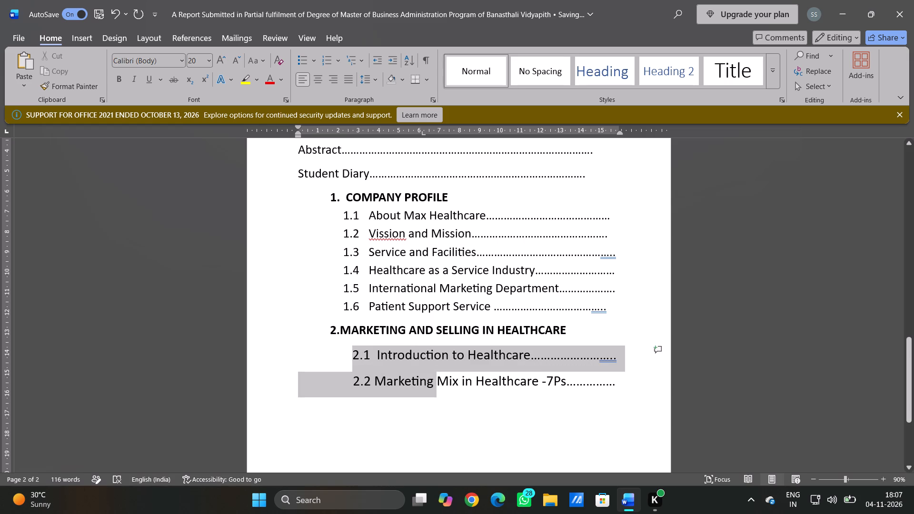
drag(462, 377, 600, 373)
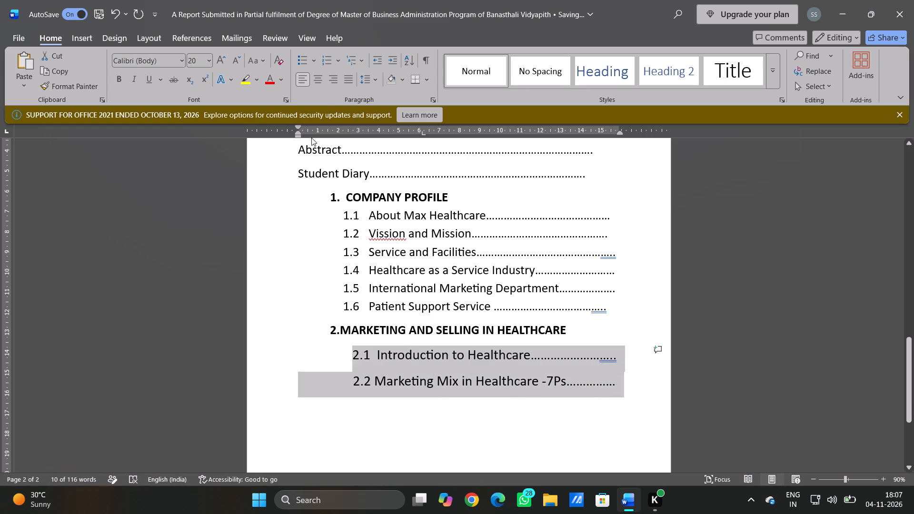
click(210, 62)
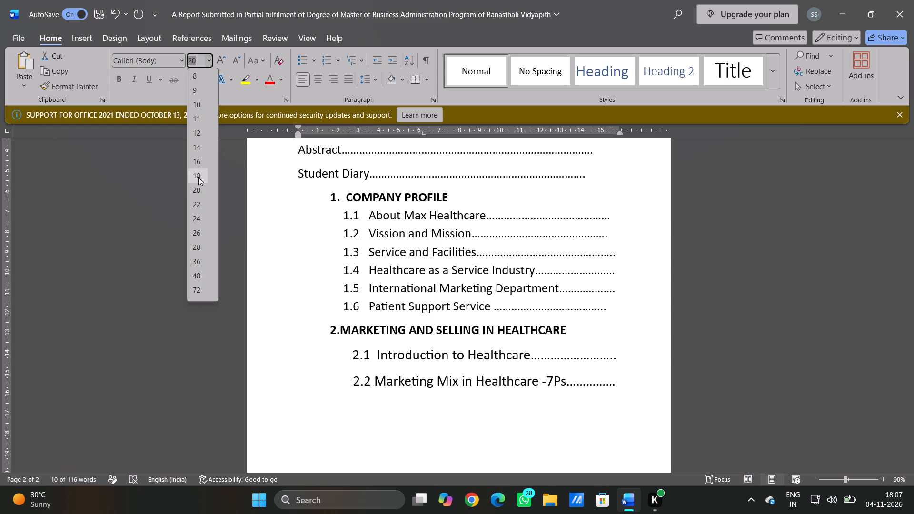
click(198, 177)
click(198, 177)
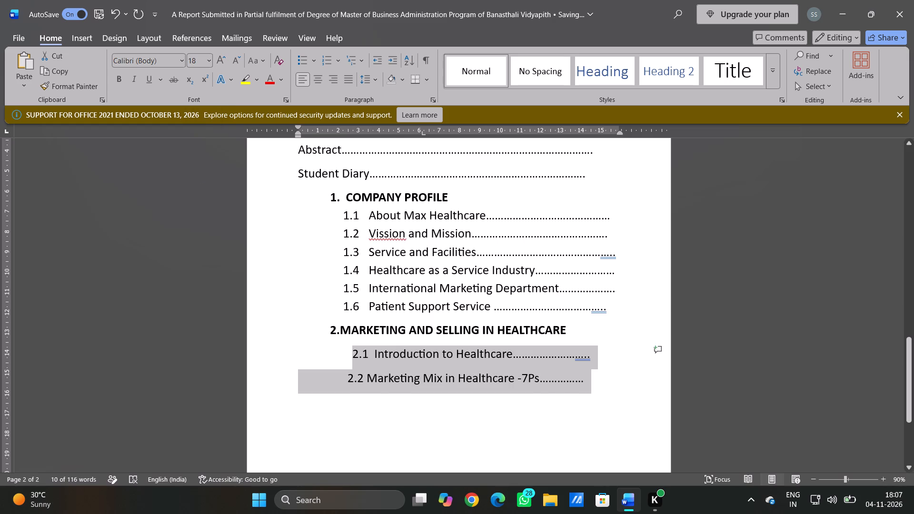
Extend the dotted leader of item 2.2 by three more periods.
click(586, 382)
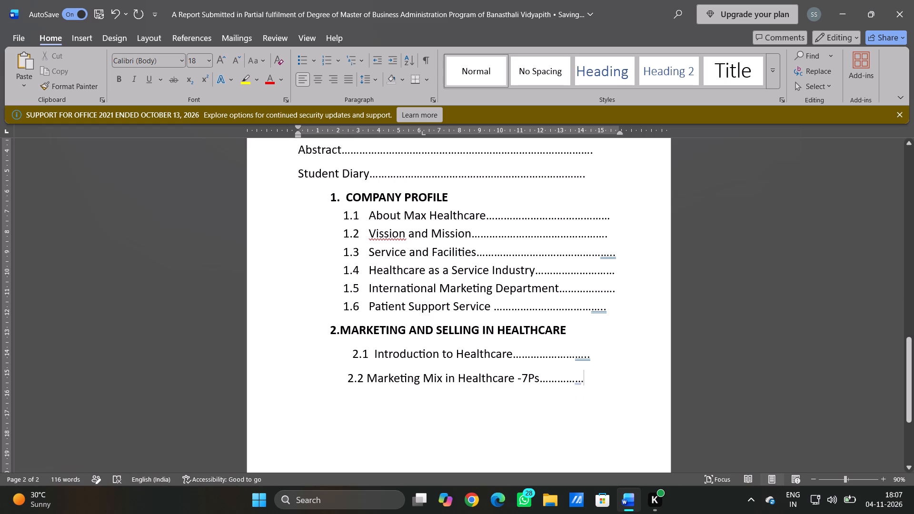
text(...)
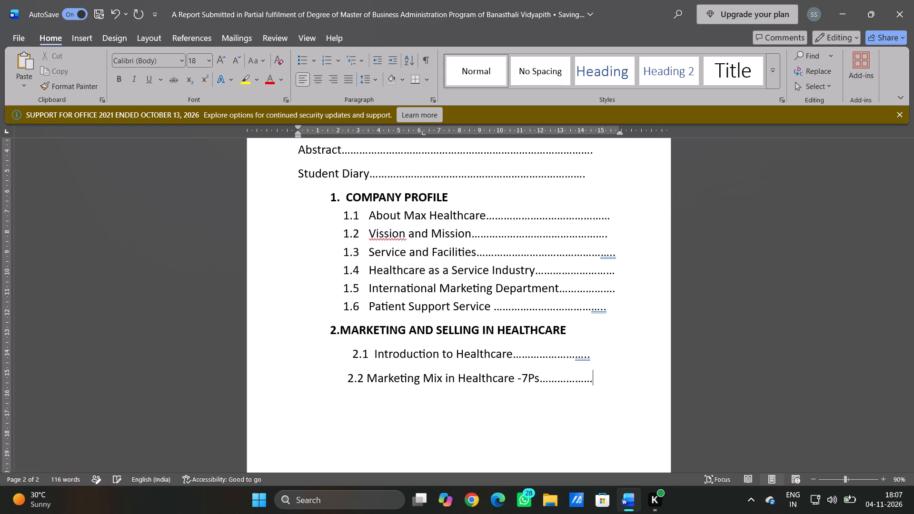
Start a new line below item 2.2, indent it with 18 spaces and enter the sub-item number "2.3".
key(Return)
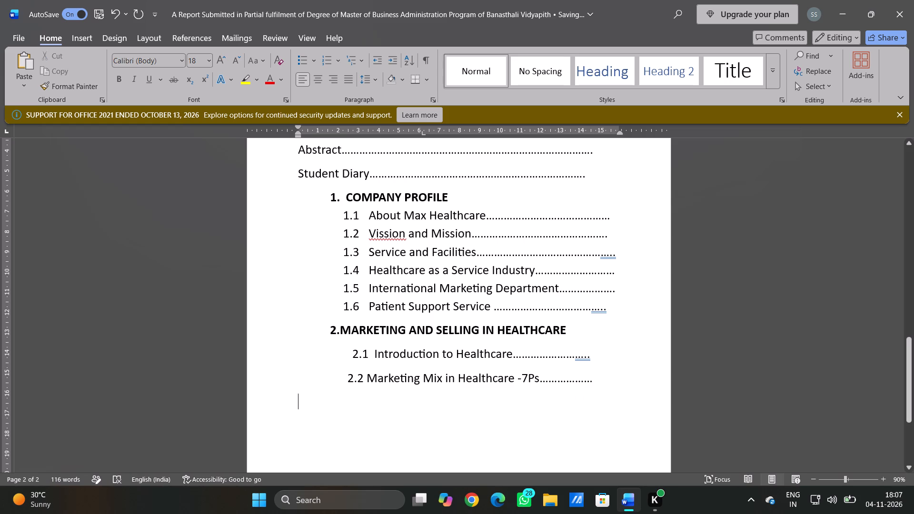
key(space)
key(space)
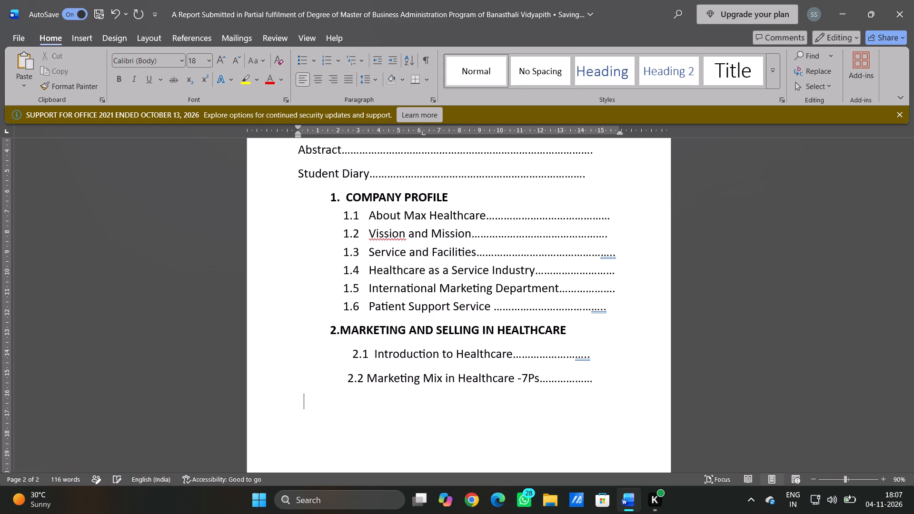
key(space)
key(space)
key(space)
key(space)
key(space)
key(space)
key(space)
key(space)
key(space)
key(space)
key(space)
key(space)
key(space)
key(space)
key(space)
key(space)
text(2.)
key(3)
Enter the title "Ethical Marketing and Relationship Building" after the sub-item number 2.3, separated by a space.
key(BackSpace)
key(space)
key(e)
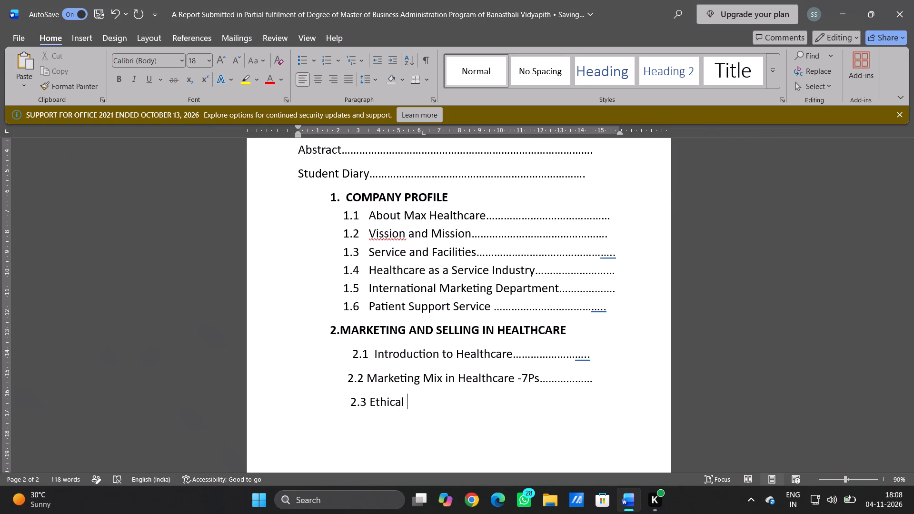
text(arketing)
key(space)
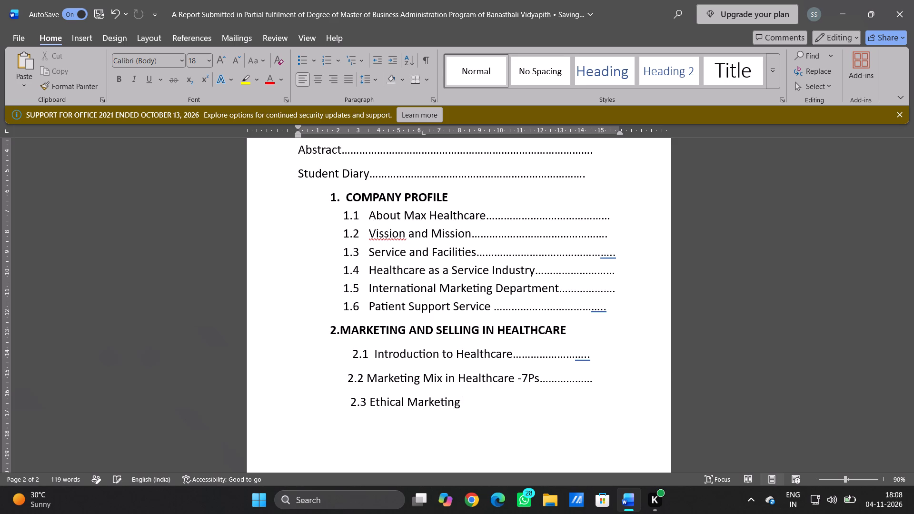
text(and)
key(space)
text(RE)
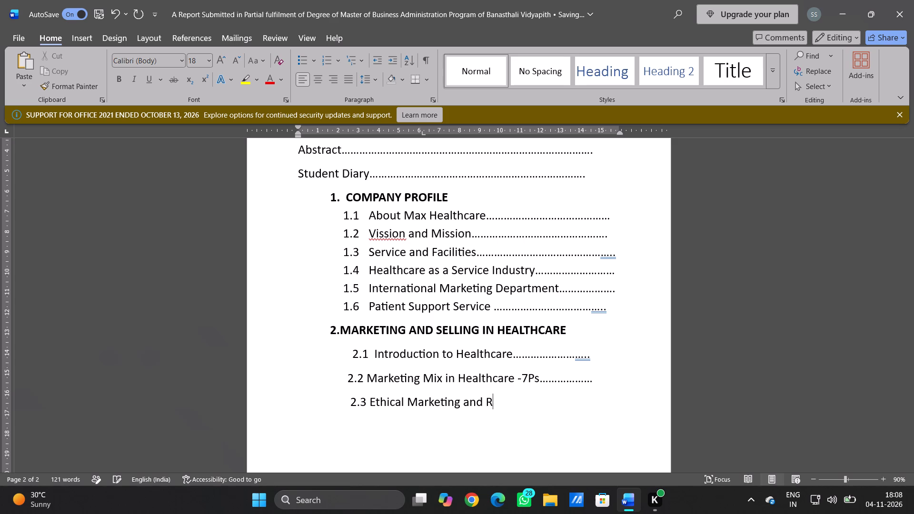
text(elation)
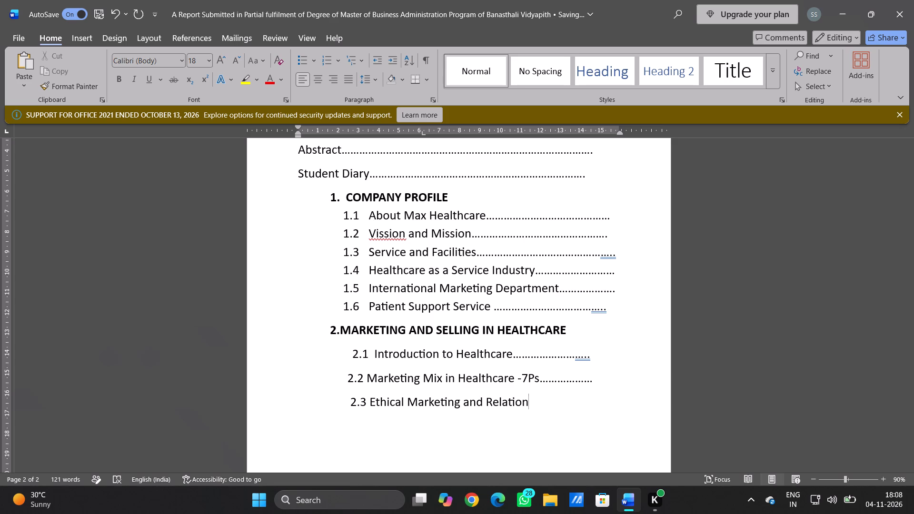
text(ship)
key(space)
key(u)
key(i)
text(lding)
key(space)
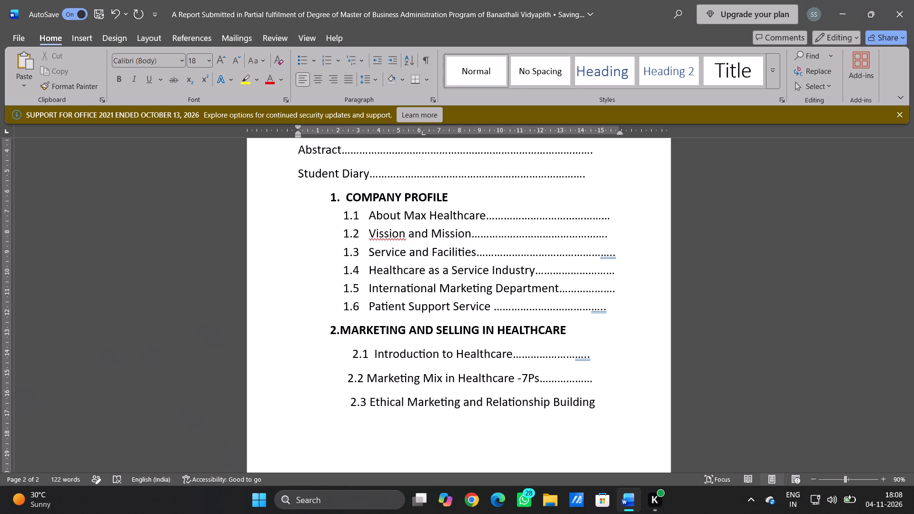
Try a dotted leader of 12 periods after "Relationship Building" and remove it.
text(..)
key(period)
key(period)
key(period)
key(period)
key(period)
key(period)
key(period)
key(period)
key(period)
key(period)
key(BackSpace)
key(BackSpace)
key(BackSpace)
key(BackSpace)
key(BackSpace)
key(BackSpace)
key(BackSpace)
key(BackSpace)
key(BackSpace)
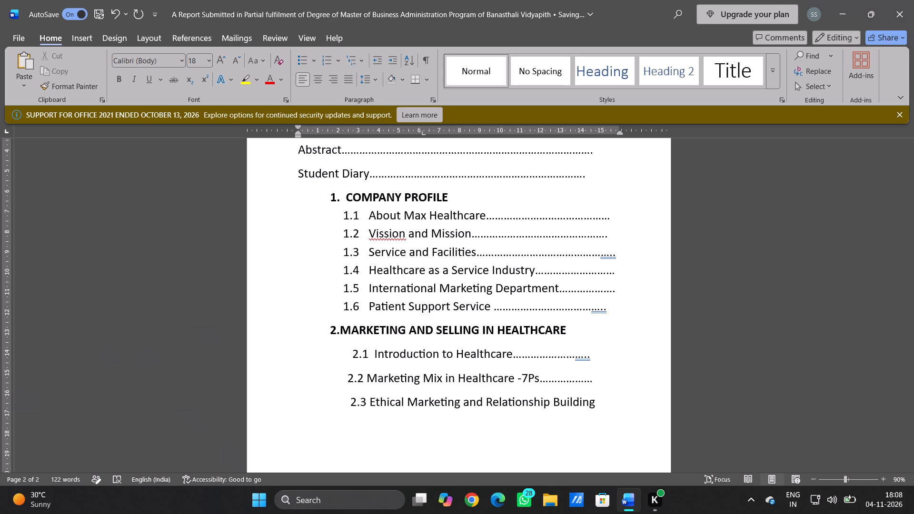
Reduce the indent of the item 2.3 line by four spaces.
click(339, 401)
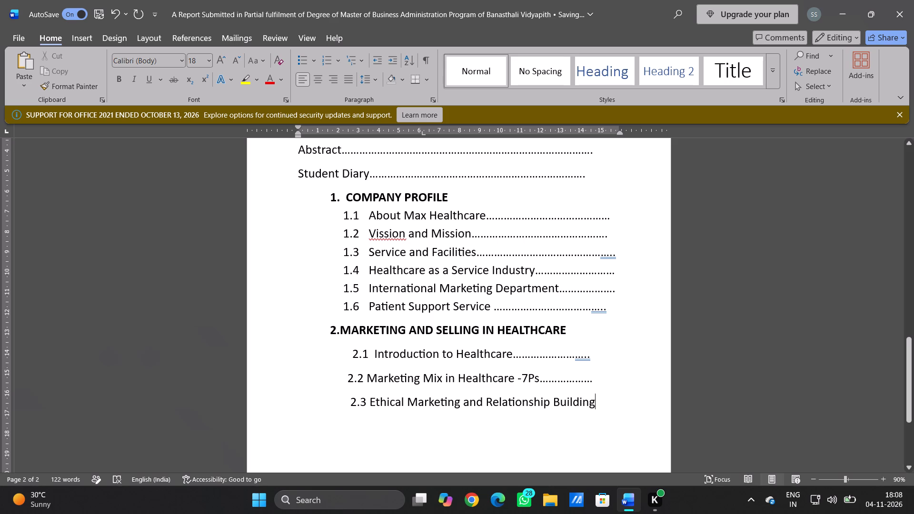
key(space)
key(BackSpace)
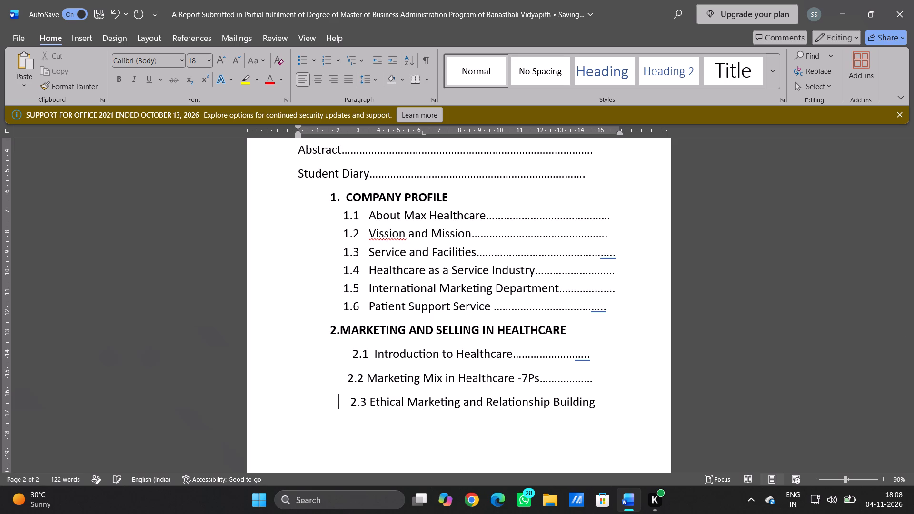
key(BackSpace)
key(BackSpace)
key(BackSpace)
key(BackSpace)
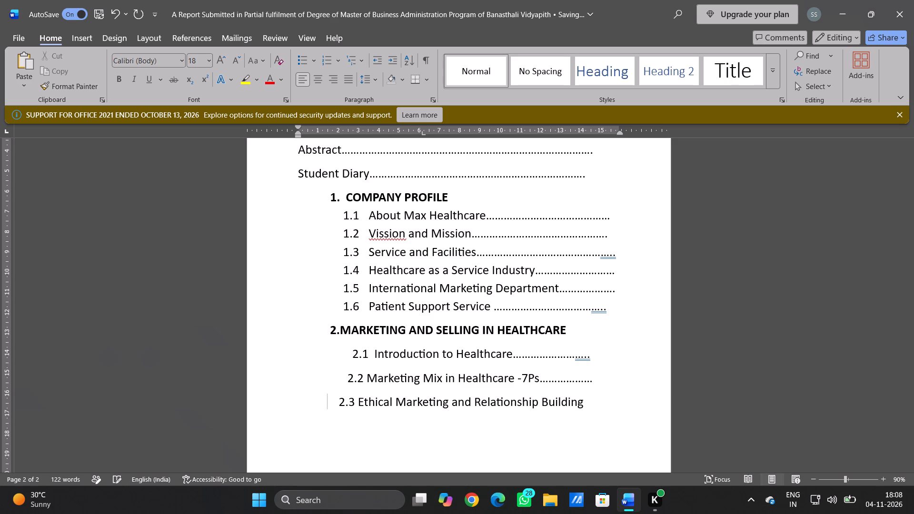
key(BackSpace)
key(BackSpace)
key(BackSpace)
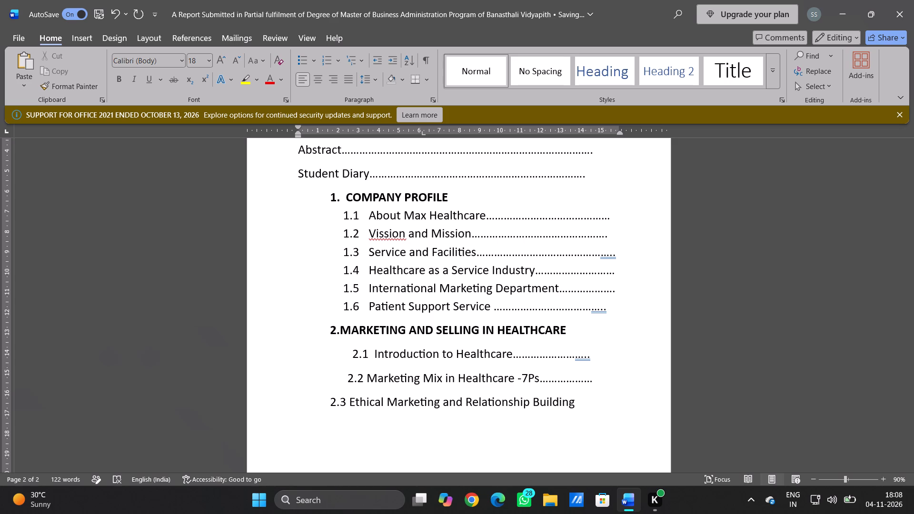
key(space)
key(space)
key(space)
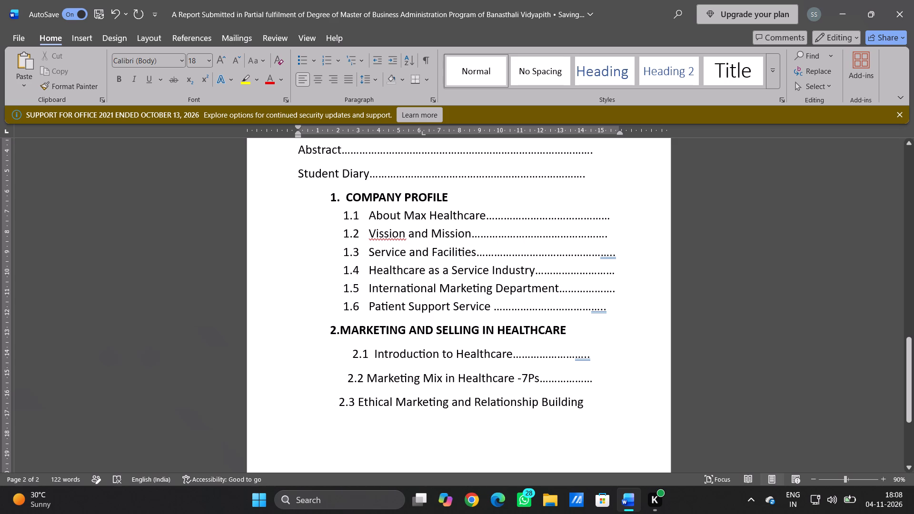
Add a dotted leader of 10 periods after "Ethical Marketing and Relationship Building".
click(598, 405)
text(.........)
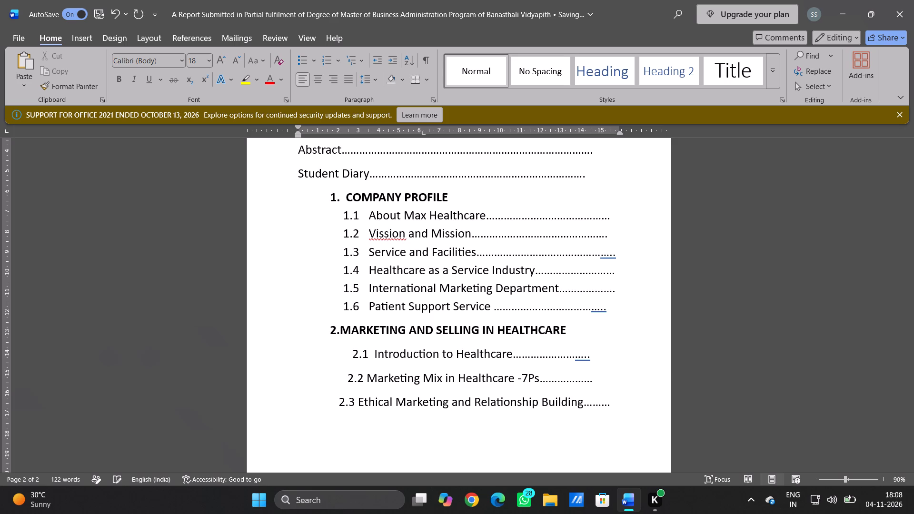
key(period)
Start a new line below item 2.3, indent it with 10 spaces and enter the section number "3.".
key(Return)
key(space)
key(space)
key(space)
key(space)
key(space)
key(space)
key(space)
key(space)
key(space)
key(space)
key(space)
key(space)
key(space)
key(space)
key(space)
key(space)
key(space)
key(space)
key(space)
key(BackSpace)
key(BackSpace)
key(BackSpace)
key(3)
key(BackSpace)
key(BackSpace)
key(BackSpace)
key(BackSpace)
key(BackSpace)
key(BackSpace)
key(BackSpace)
key(3)
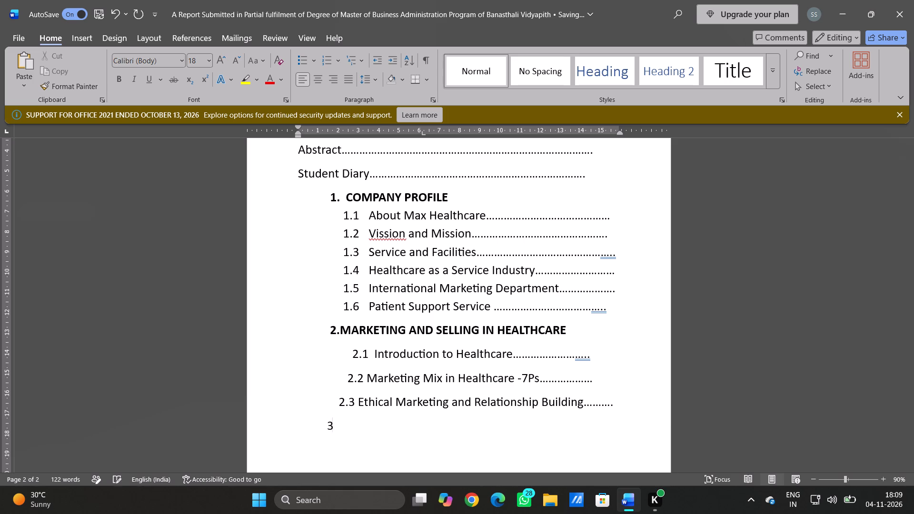
key(period)
Enter the section heading "INTERNATIONAL PATIENT SERVICE" directly after the number "3.".
text(IN)
text(TERNATIONAL)
key(space)
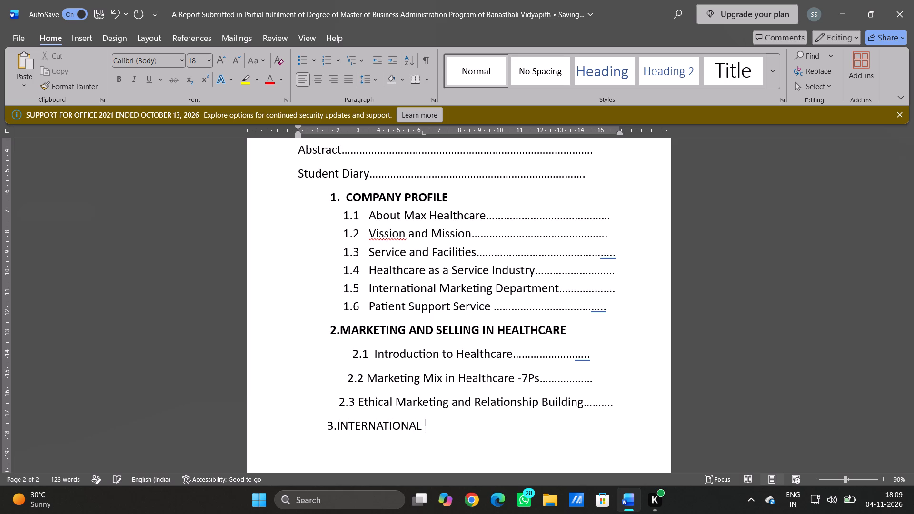
text(PAT)
text(IENT)
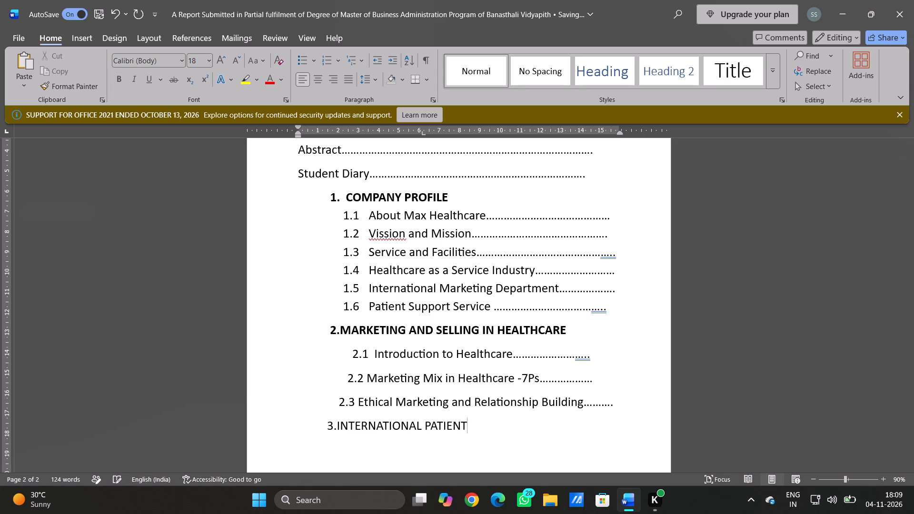
key(space)
text(SER)
text(VICE)
Make the heading line "3.INTERNATIONAL PATIENT SERVICE" bold.
drag(327, 427, 370, 426)
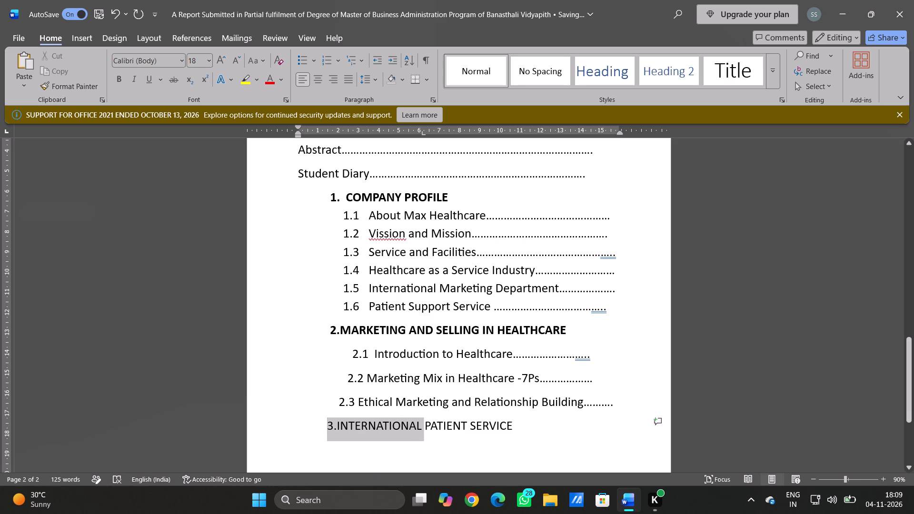
drag(370, 426, 497, 422)
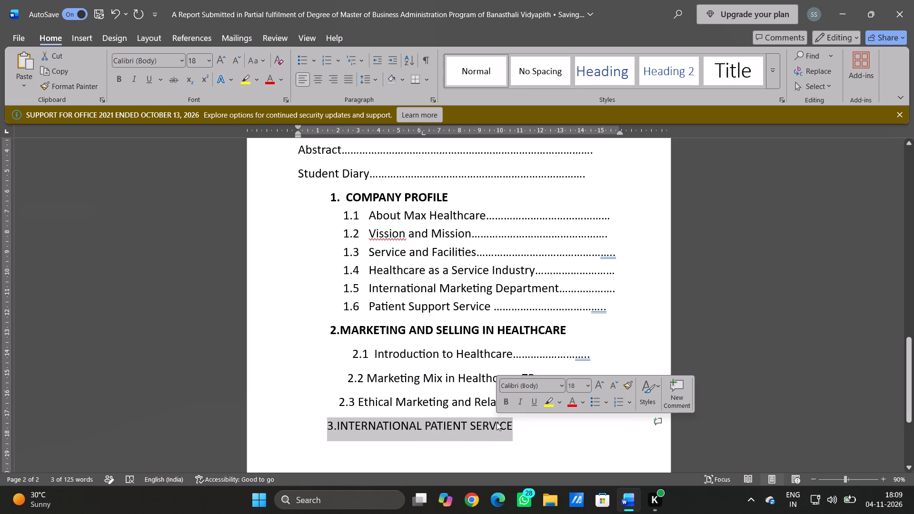
key(ctrl+b)
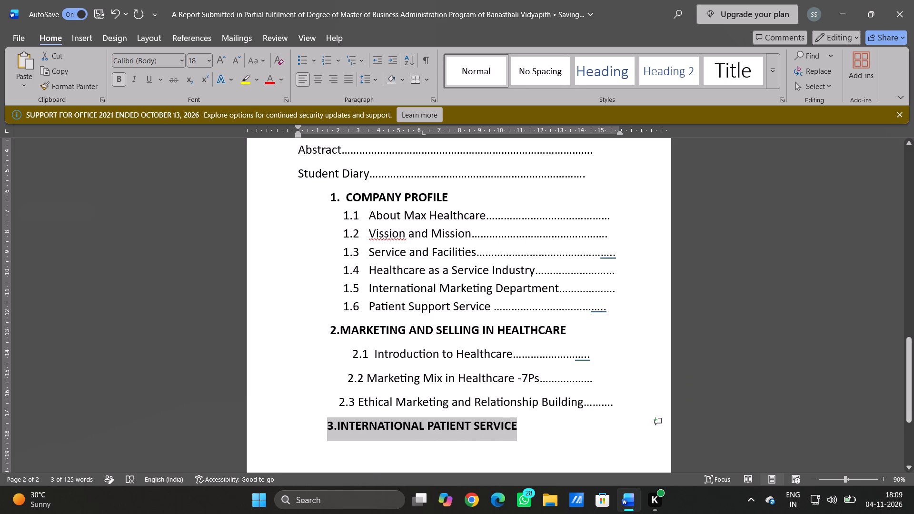
Start a new line directly below the section 3 heading and indent it with 15 spaces.
click(527, 433)
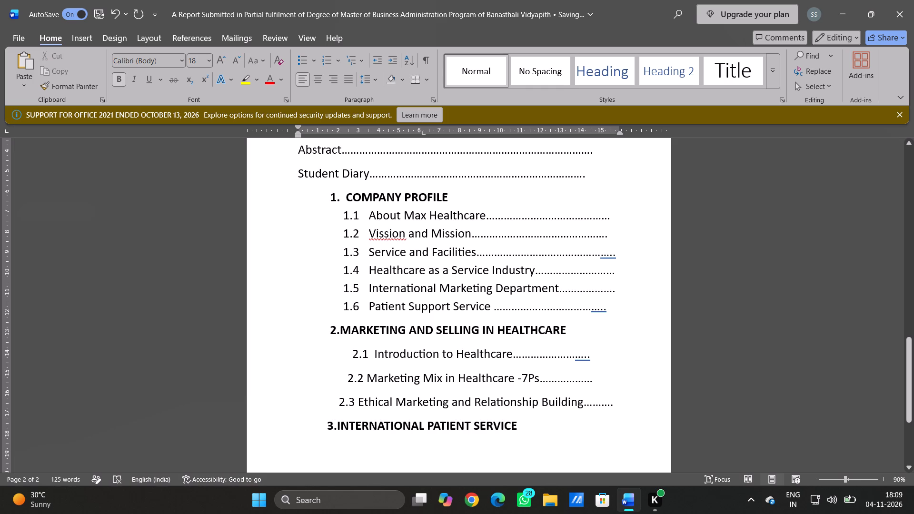
key(Return)
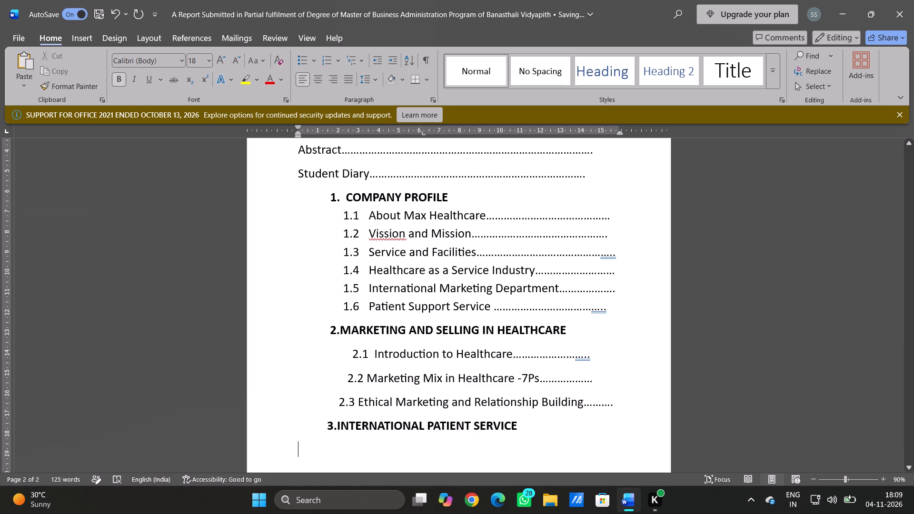
ctrl+scroll(531, 393, up, 1)
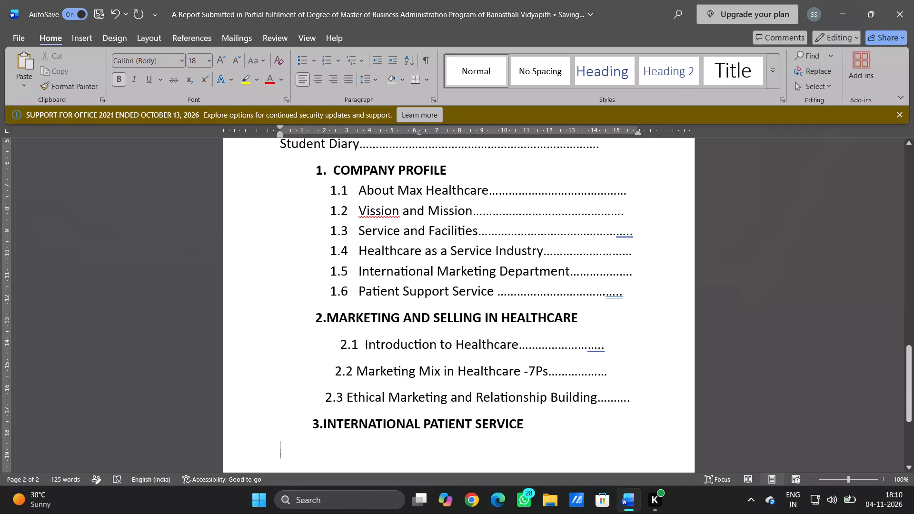
click(536, 421)
key(Return)
scroll(717, 311, down, 2)
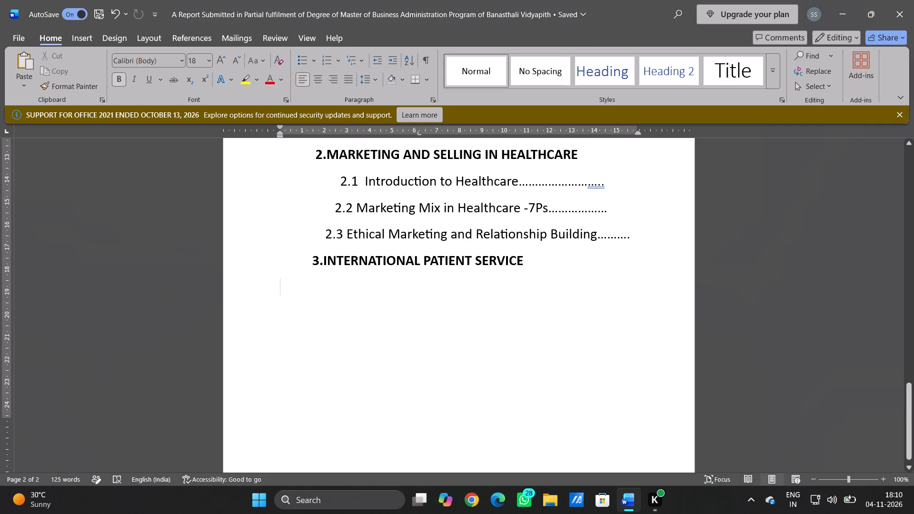
key(space)
key(space)
key(space)
key(space)
key(space)
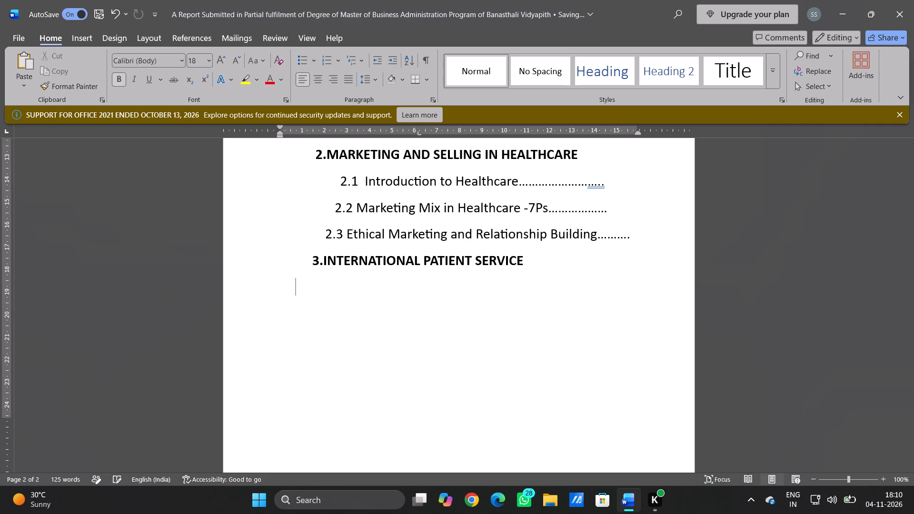
key(space)
key(space)
key(space)
key(space)
key(space)
key(space)
key(space)
key(space)
key(space)
key(space)
key(3)
key(BackSpace)
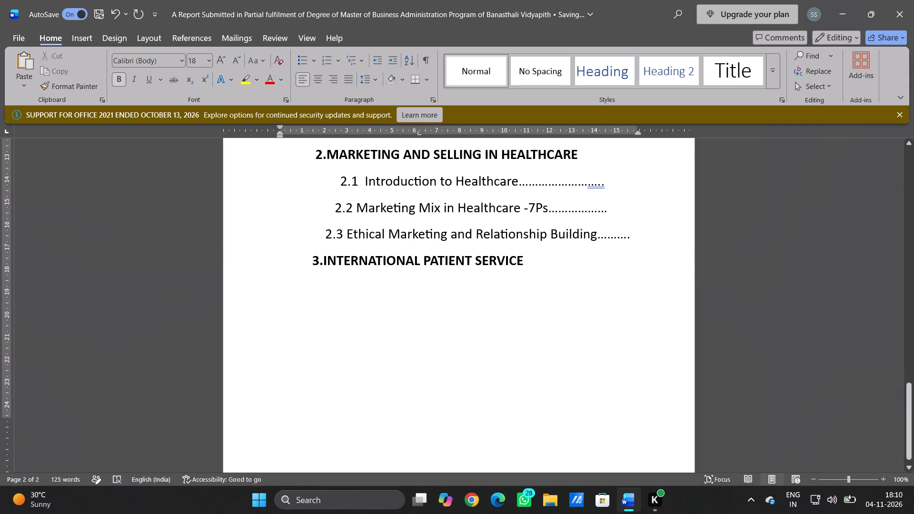
Turn bold off and enter the item "3.3 Introduction" on the indented line.
click(117, 82)
key(3)
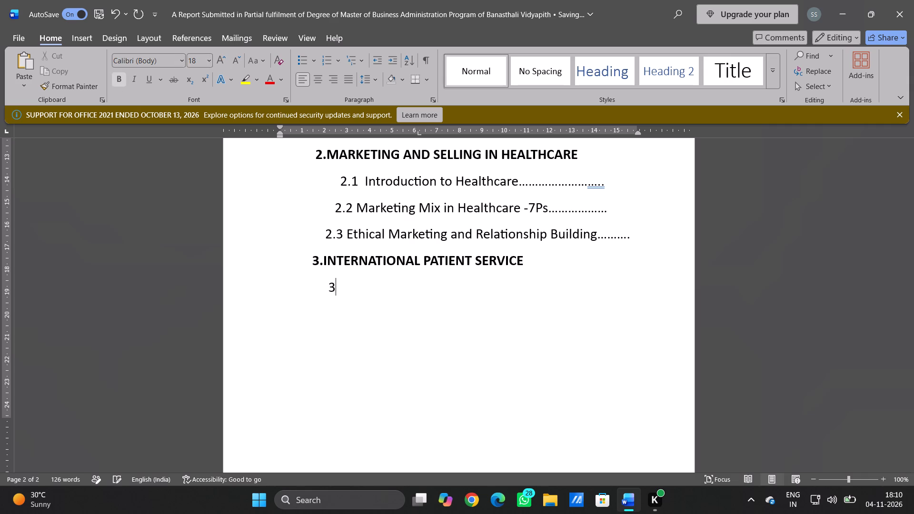
text(.3)
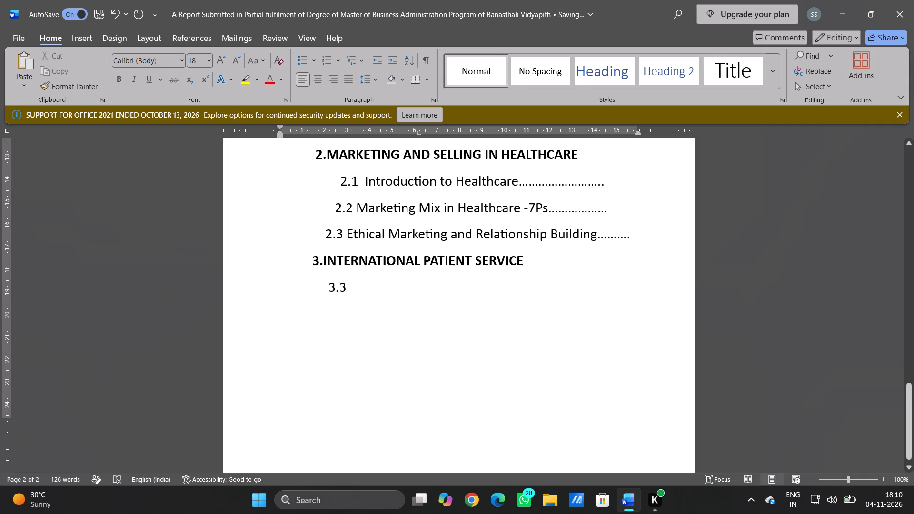
key(i)
key(BackSpace)
key(space)
text(IN)
text(nte=)
key(BackSpace)
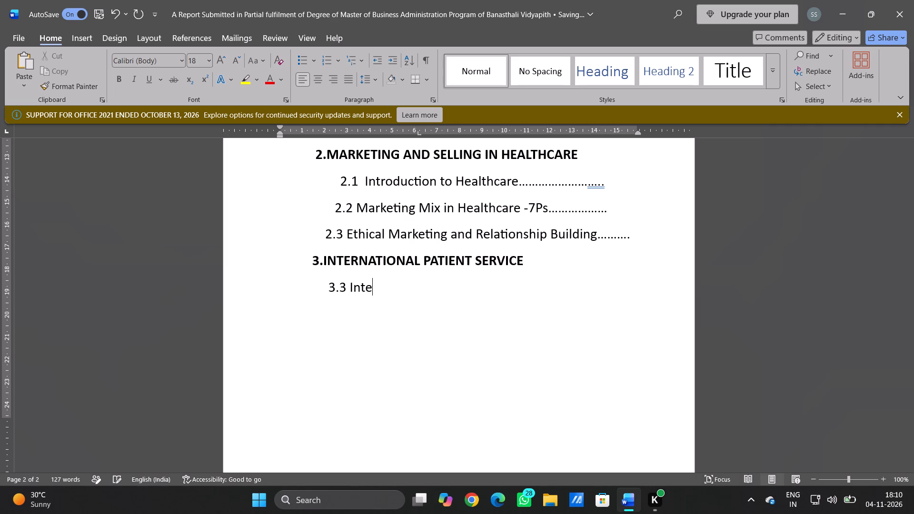
key(BackSpace)
text(roduction)
Start another line below the "Introduction" item and indent it with 15 spaces.
key(Return)
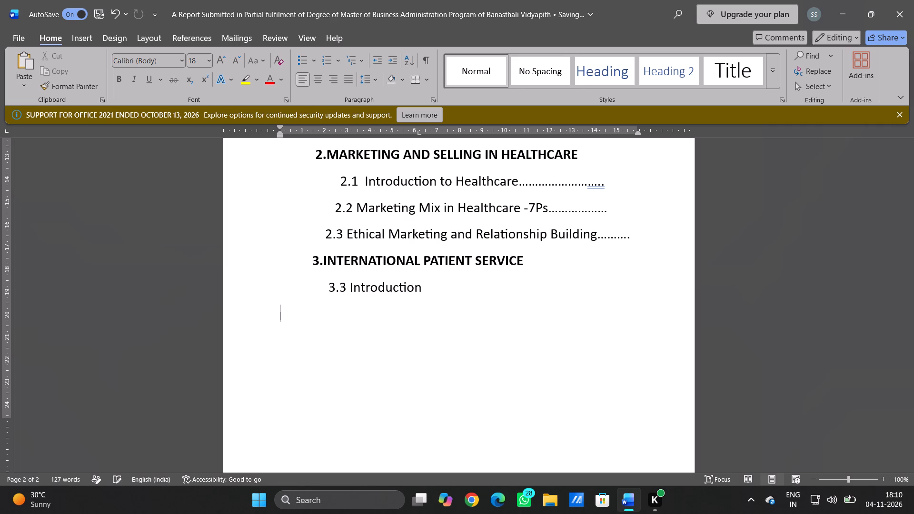
key(space)
key(space)
key(space)
key(space)
key(space)
key(space)
key(space)
key(space)
key(space)
key(space)
key(space)
key(space)
key(space)
key(space)
key(space)
Renumber the "Introduction" item as 3.1, keeping a space before its title.
click(349, 288)
key(BackSpace)
key(BackSpace)
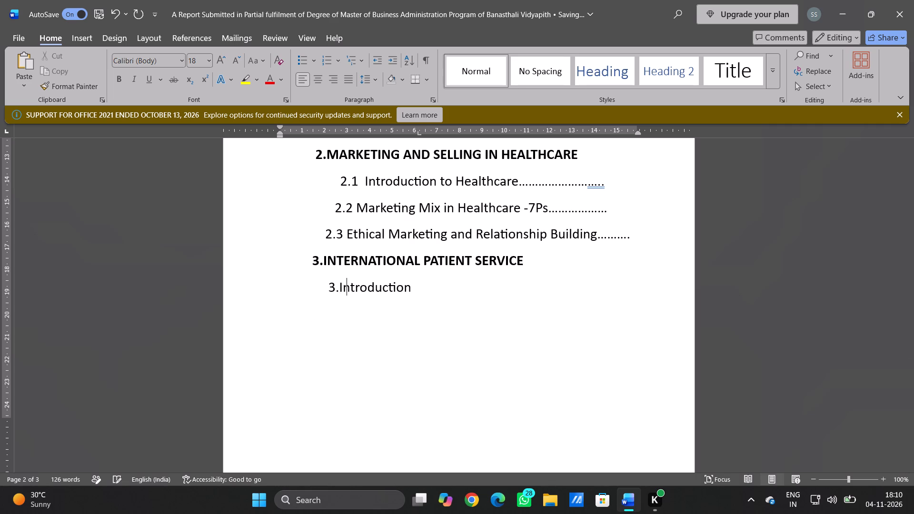
key(1)
key(space)
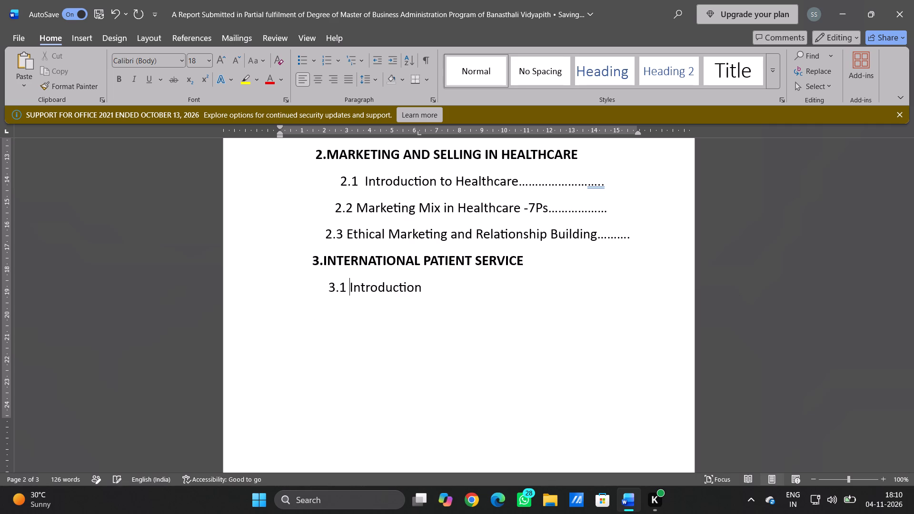
Add a dotted leader after "Introduction" in item 3.1, reaching about as far as the leaders above.
click(423, 287)
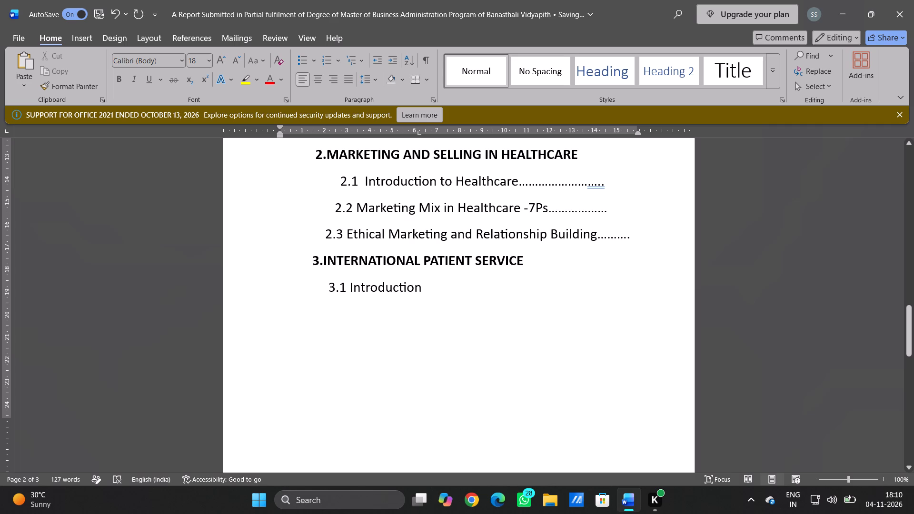
key(period)
key(period)
key(period)
key(period)
key(period)
key(period)
key(period)
key(period)
key(period)
key(period)
key(period)
key(period)
key(period)
key(period)
key(period)
key(period)
key(period)
key(period)
key(period)
key(period)
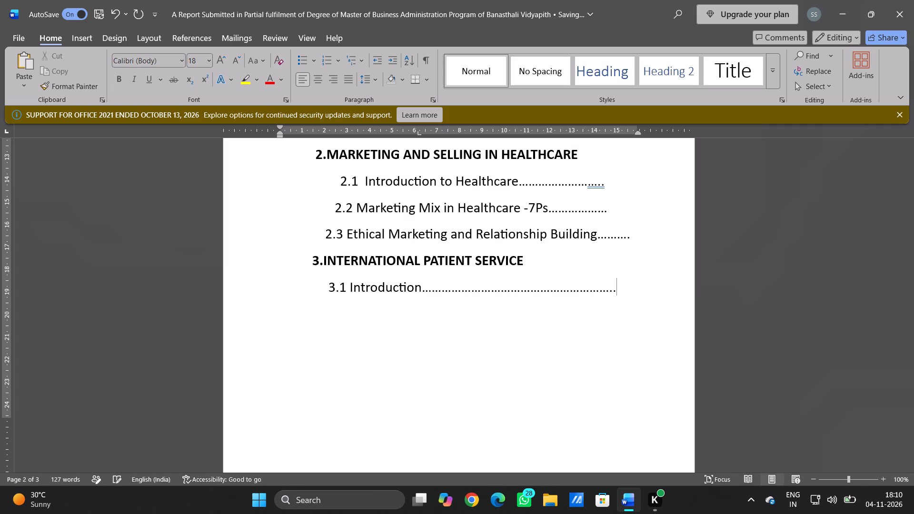
key(period)
Start a new line below item 3.1, indent it with 15 spaces and enter the item number 3.2 followed by a space.
key(Return)
key(space)
key(space)
key(space)
key(space)
key(space)
key(space)
key(space)
key(space)
key(space)
key(space)
key(space)
key(space)
key(space)
key(space)
key(space)
key(space)
key(3)
key(BackSpace)
key(BackSpace)
key(3)
text(.2)
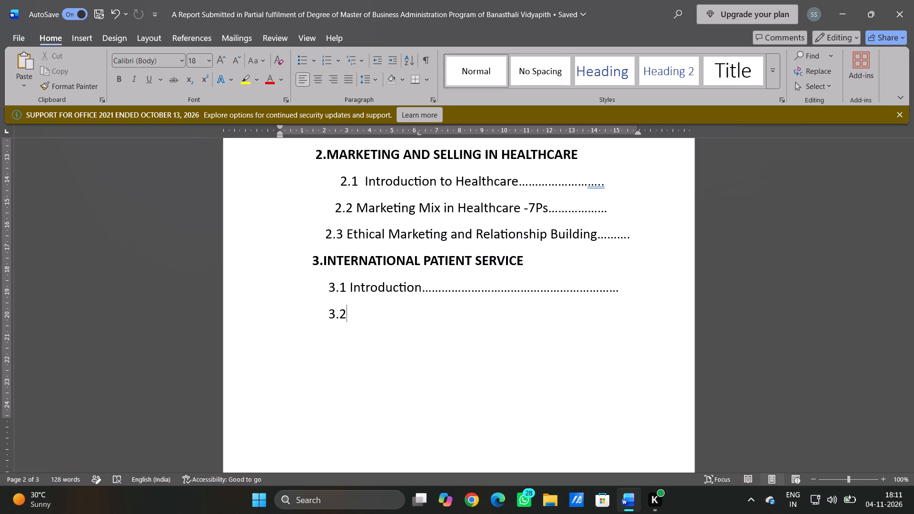
key(space)
Enter the title "Role of International Patient Service" for item 3.2, followed by a space.
key(r)
key(r)
text(ole)
key(space)
text(of)
key(space)
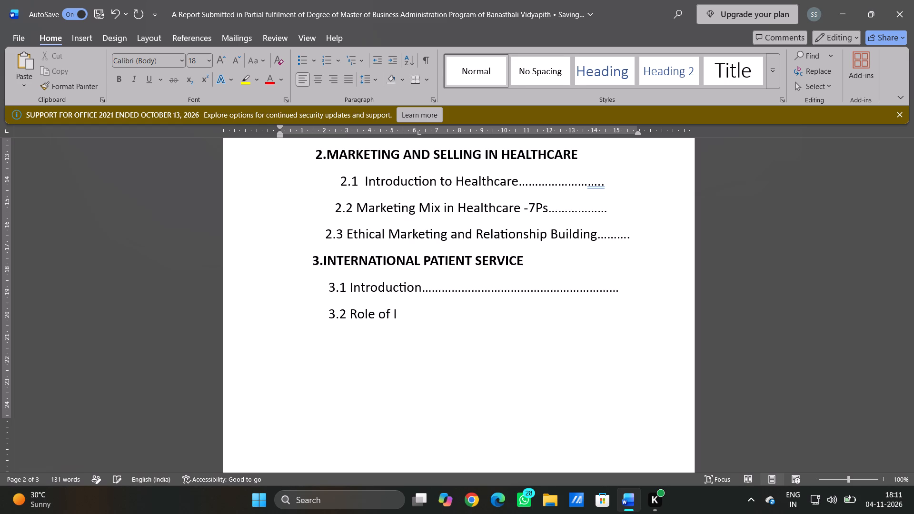
key(n)
text(ter)
text(nai)
key(BackSpace)
key(BackSpace)
text(ationa;)
key(BackSpace)
key(k)
key(BackSpace)
key(l)
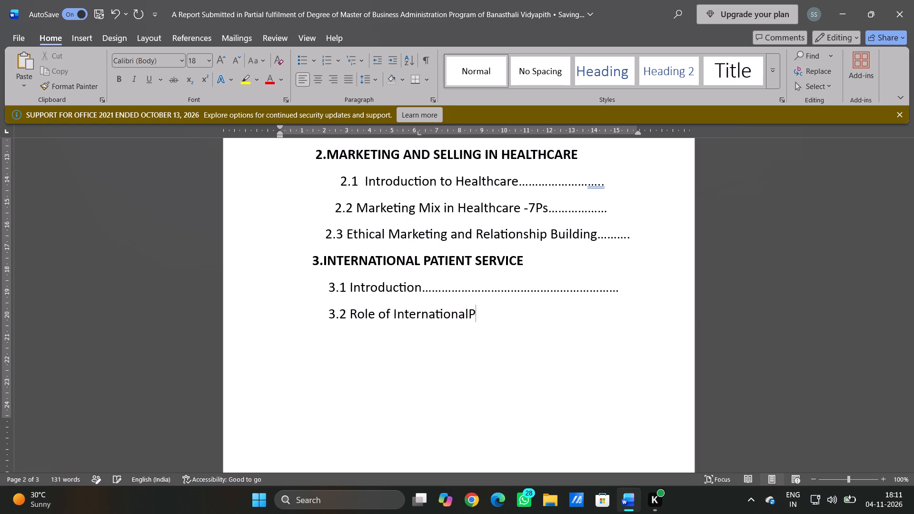
key(BackSpace)
key(space)
key(p)
key(a)
text(tient)
key(space)
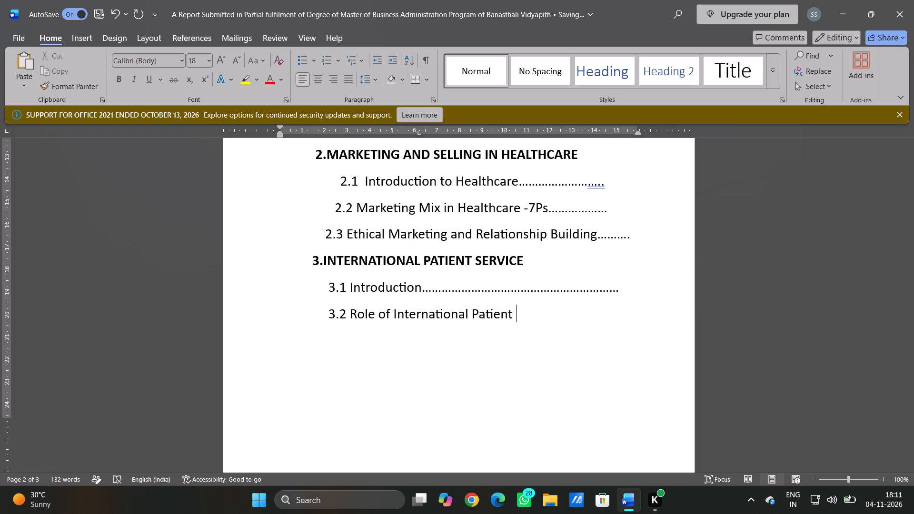
text(SER)
key(BackSpace)
key(BackSpace)
text(er)
text(vice)
key(space)
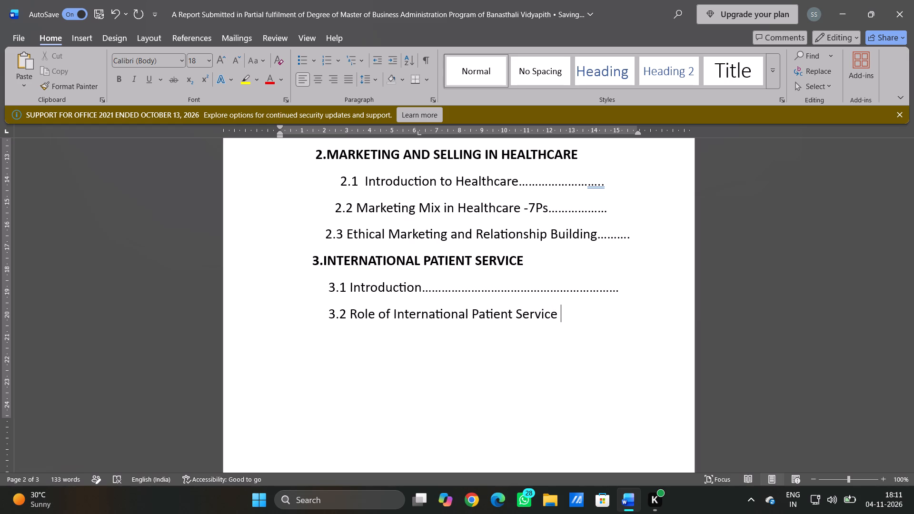
Add a dotted leader after the title of item 3.2, reaching about as far as the leader of item 2.3.
key(period)
key(period)
key(period)
key(period)
key(period)
key(period)
key(period)
key(period)
key(period)
key(period)
key(period)
key(period)
key(period)
key(period)
key(period)
key(period)
key(period)
key(period)
key(period)
key(period)
key(BackSpace)
key(BackSpace)
Start a new line below item 3.2, indent it with 16 spaces and enter the item number 3.3 followed by a space.
key(Return)
key(space)
key(space)
key(space)
key(space)
key(space)
key(space)
key(space)
key(space)
key(space)
key(space)
key(space)
key(space)
key(space)
key(space)
key(space)
key(space)
key(space)
key(space)
key(space)
key(space)
key(BackSpace)
key(BackSpace)
key(BackSpace)
key(BackSpace)
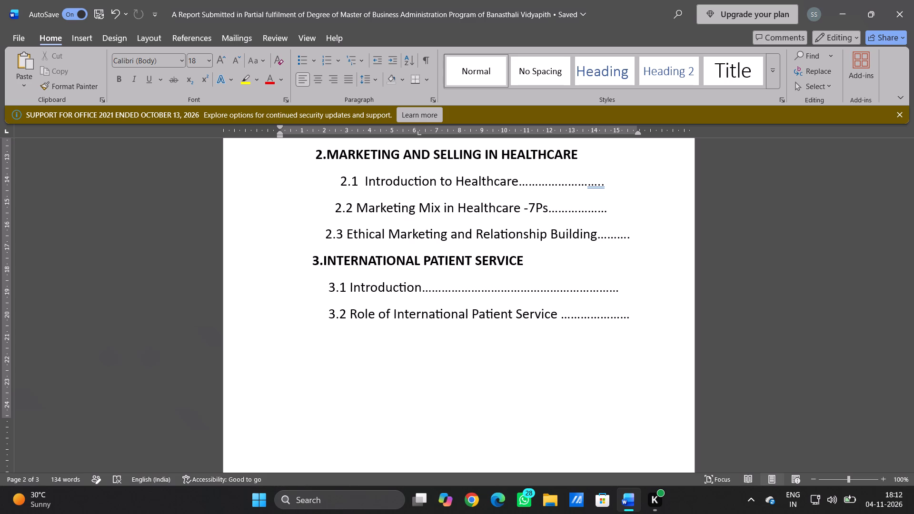
text(3.3)
key(space)
Enter the title "International Patient Inflow and Outflow" for item 3.3.
key(i)
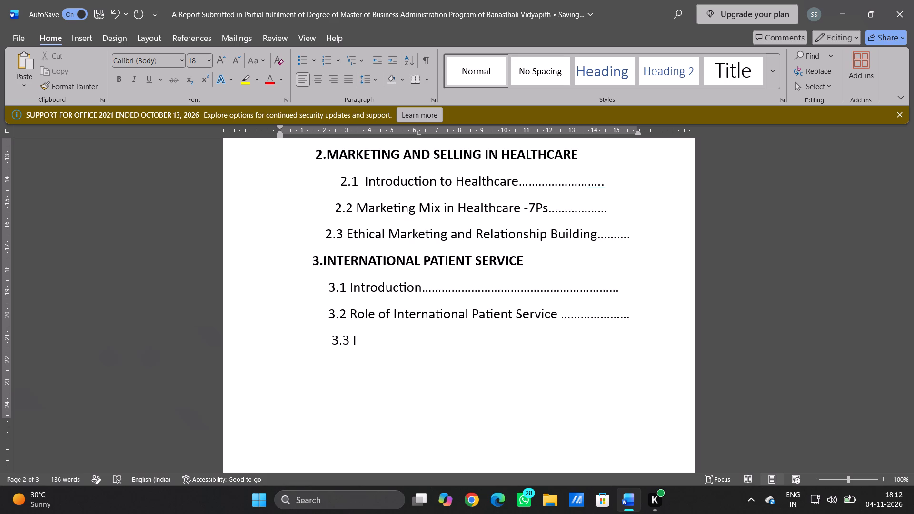
text(nter)
key(m)
key(BackSpace)
key(n)
text(ationa)
text(l)
key(space)
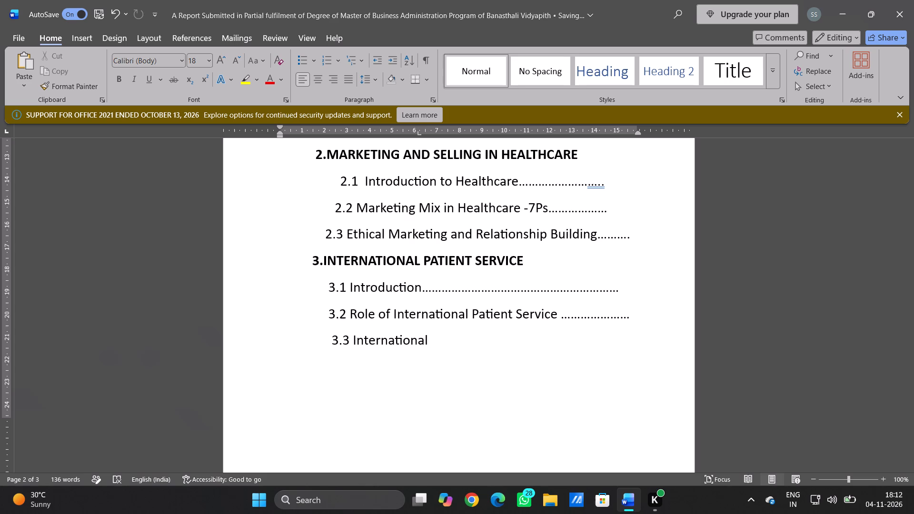
key(space)
text(p)
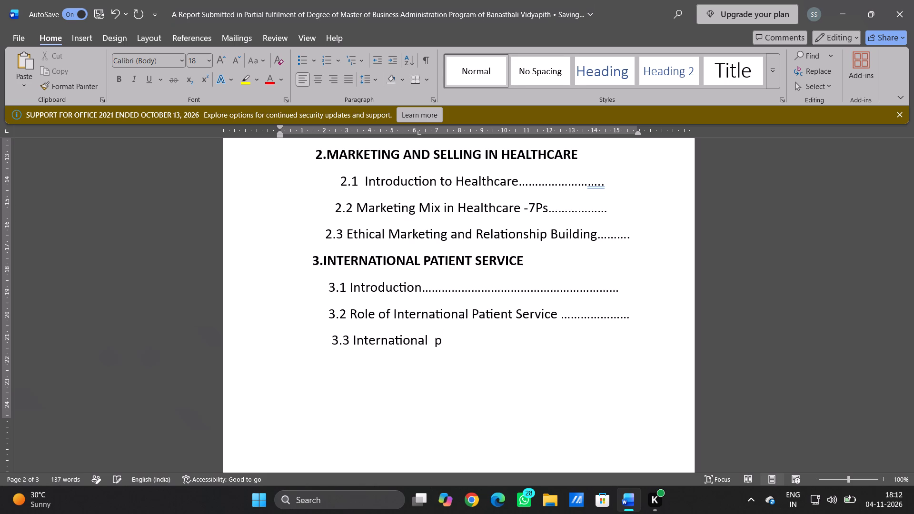
key(BackSpace)
key(BackSpace)
key(p)
text(atient)
key(space)
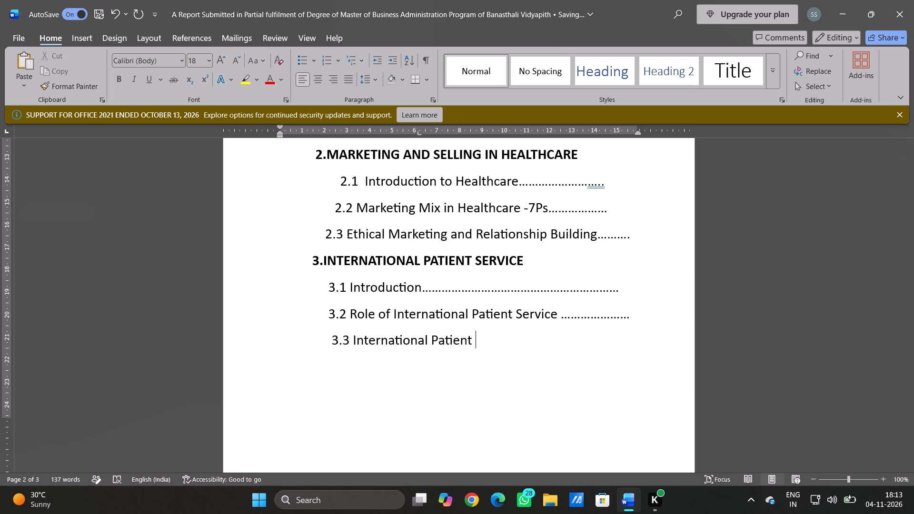
key(s)
key(BackSpace)
key(space)
key(i)
key(BackSpace)
key(BackSpace)
text(IN)
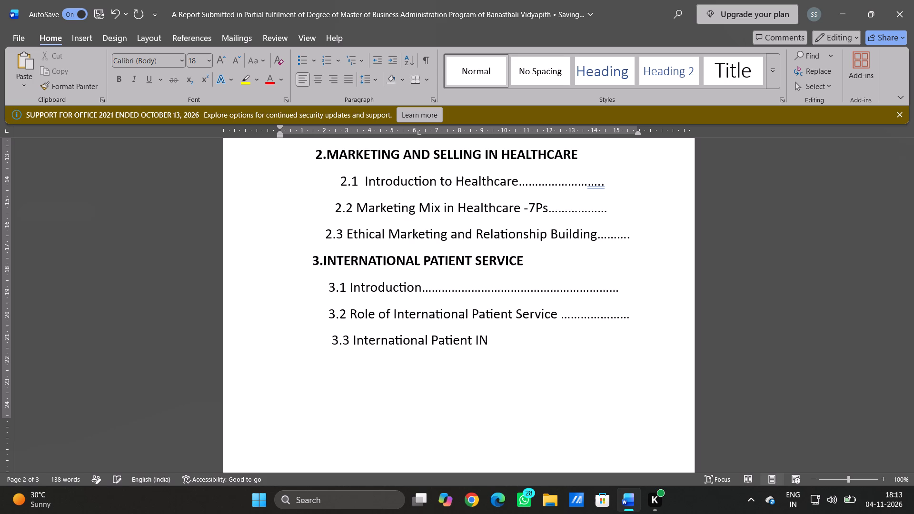
key(BackSpace)
key(n)
text(floe)
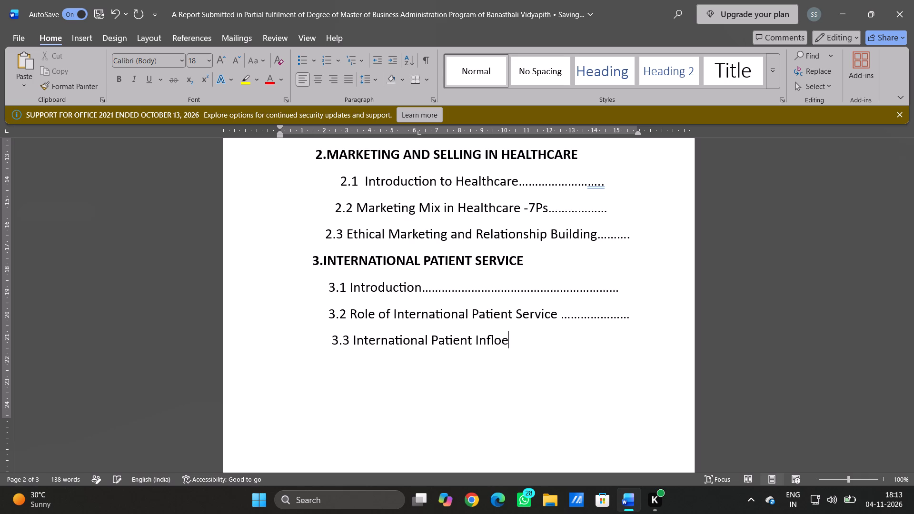
key(BackSpace)
text(w)
key(space)
text(and)
key(space)
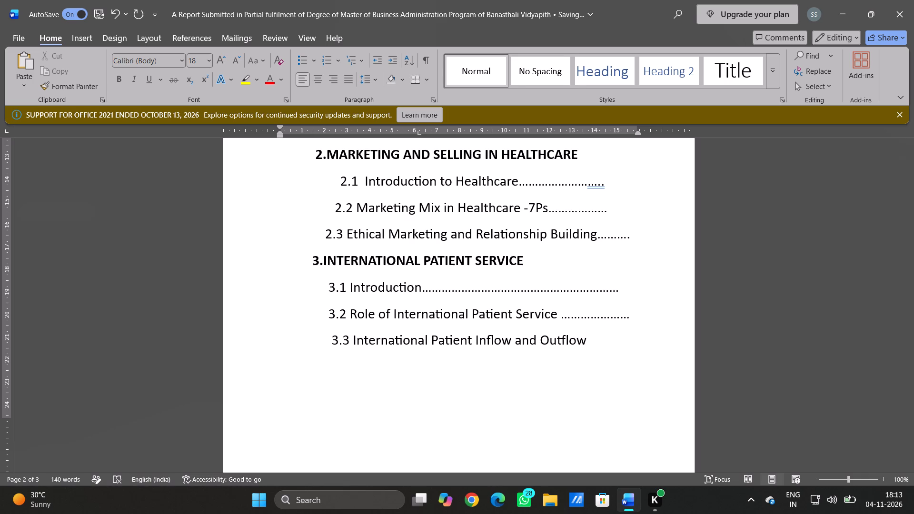
Add a dotted leader after the title of item 3.3, reaching about as far as those above, and start a new line below.
text(...........)
key(Return)
Indent the new line below item 3.3 with 17 spaces and enter the item number 3.4.
key(space)
key(space)
key(space)
key(space)
key(space)
key(space)
key(space)
key(space)
key(space)
key(space)
key(space)
key(space)
key(space)
key(space)
key(space)
key(space)
key(space)
key(3)
key(period)
key(4)
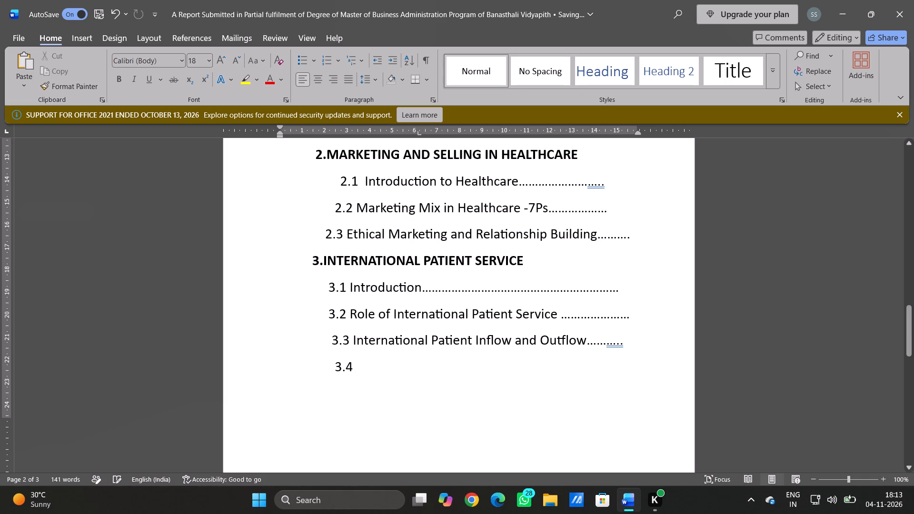
Indent item 2.3 by two more spaces, keeping its title and dotted leader on one line.
click(320, 237)
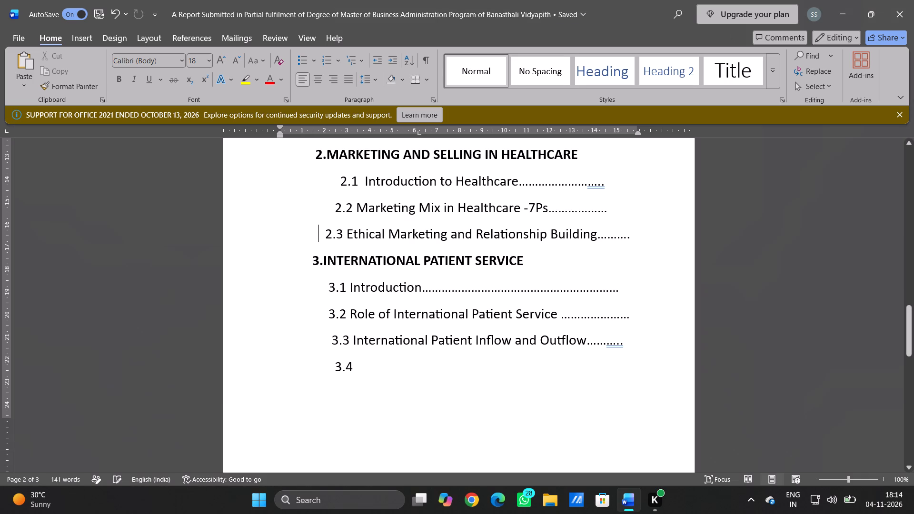
key(space)
key(space)
key(space)
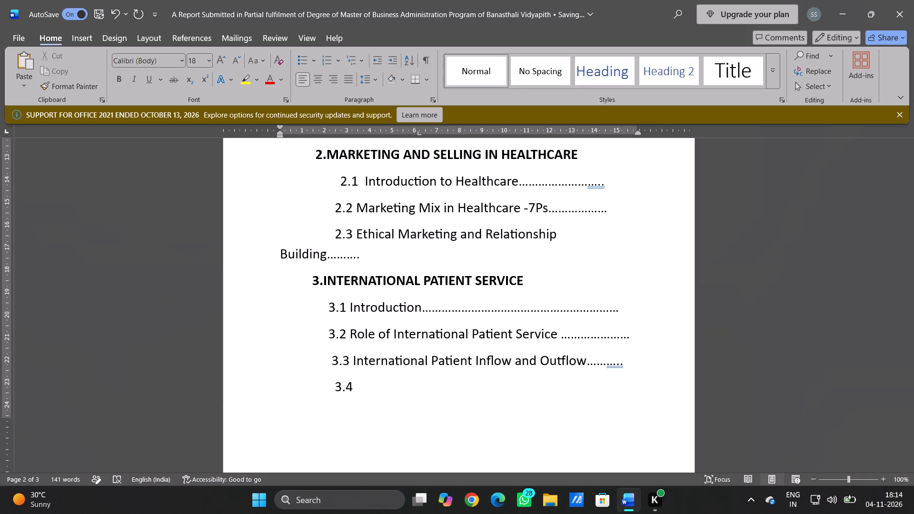
key(BackSpace)
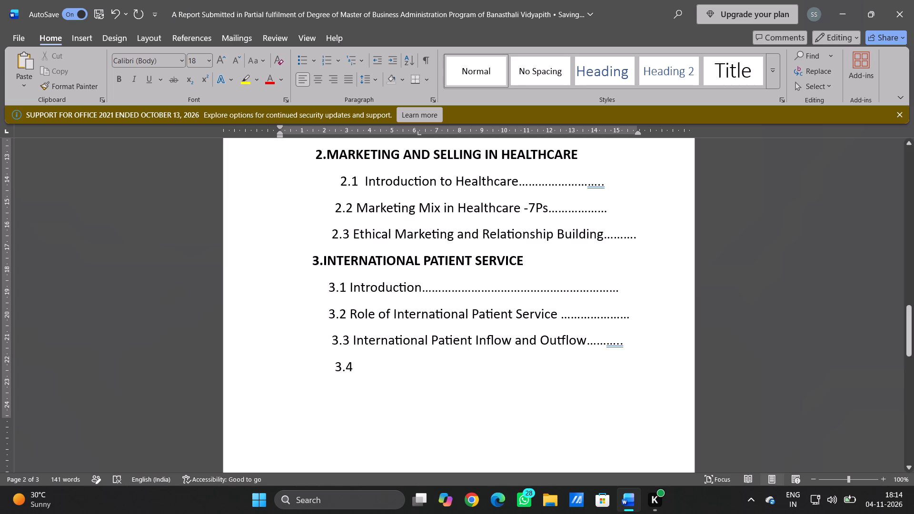
Indent items 3.1 and 3.2 by one more space each to line up with item 2.3.
click(318, 292)
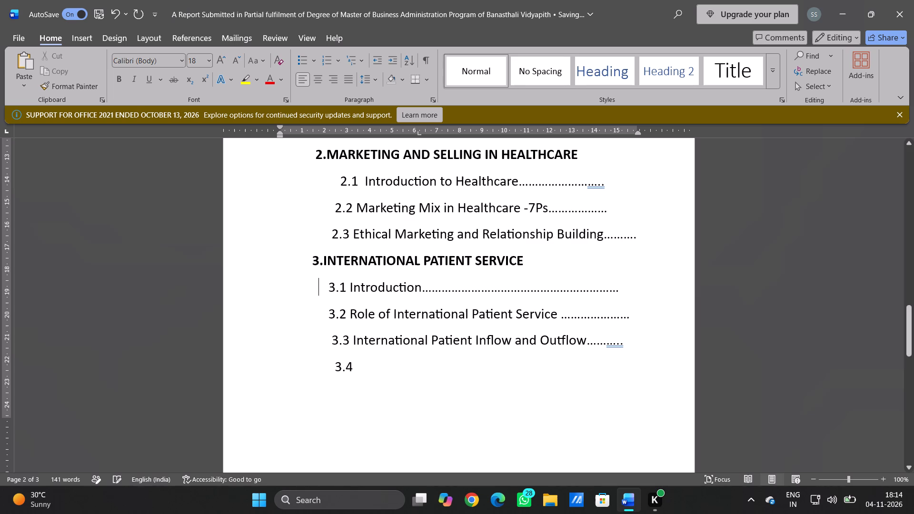
click(324, 287)
key(space)
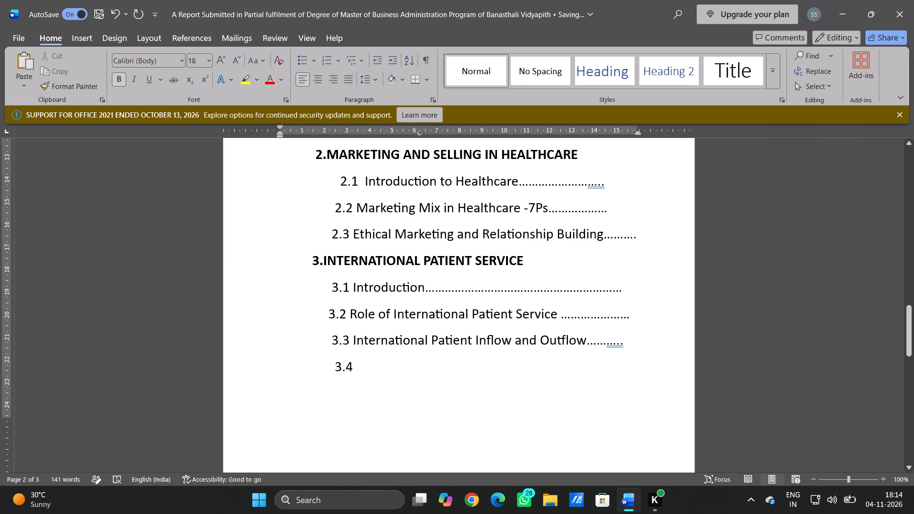
click(325, 316)
key(space)
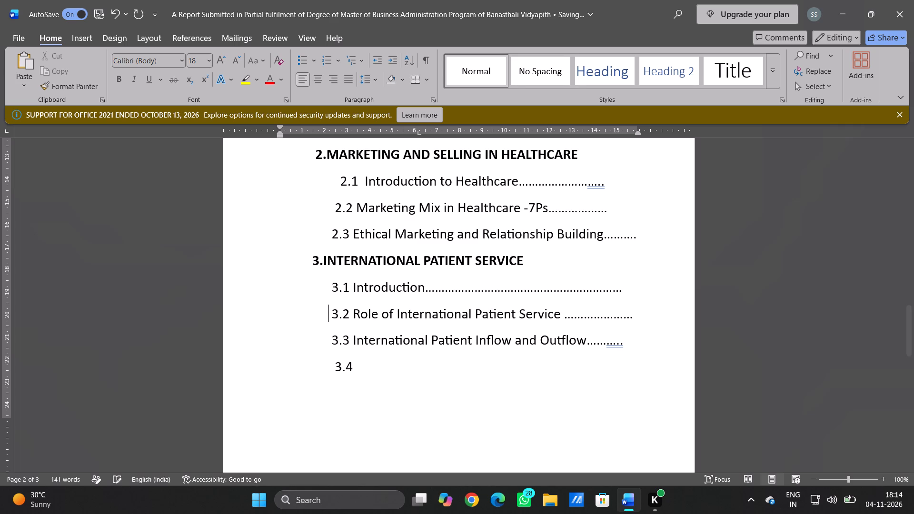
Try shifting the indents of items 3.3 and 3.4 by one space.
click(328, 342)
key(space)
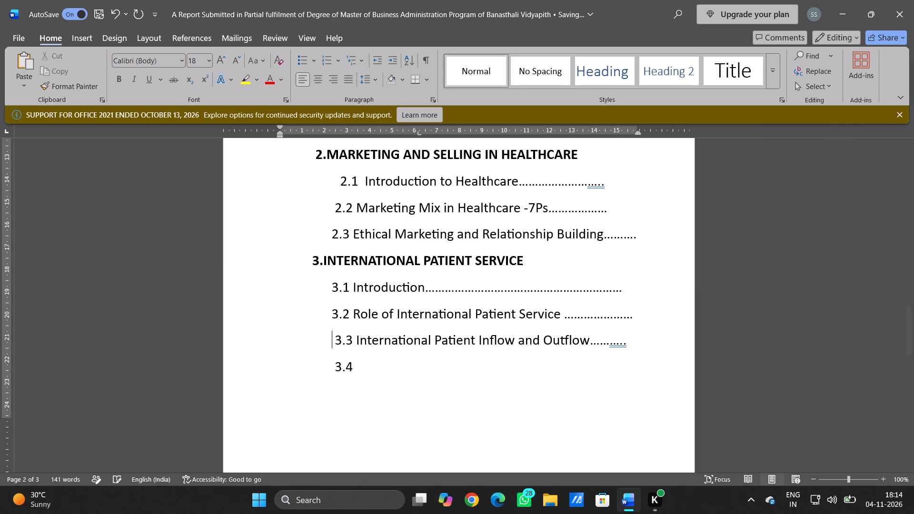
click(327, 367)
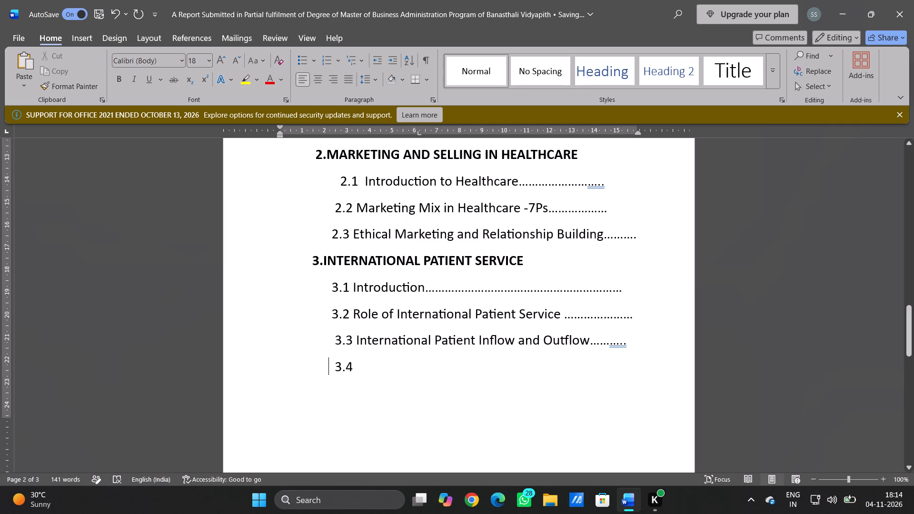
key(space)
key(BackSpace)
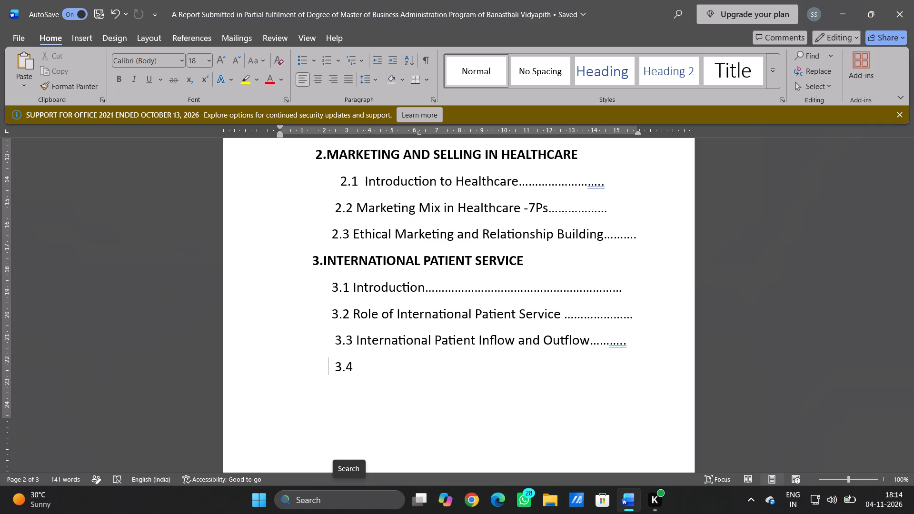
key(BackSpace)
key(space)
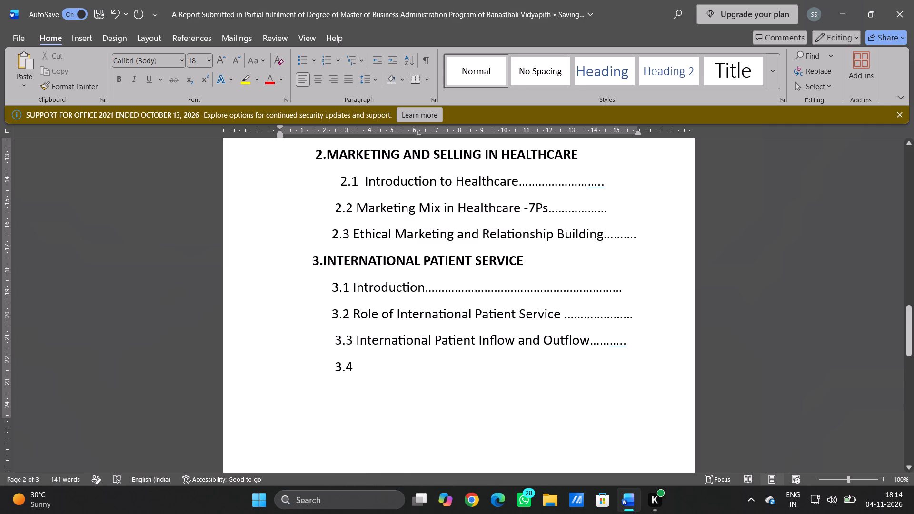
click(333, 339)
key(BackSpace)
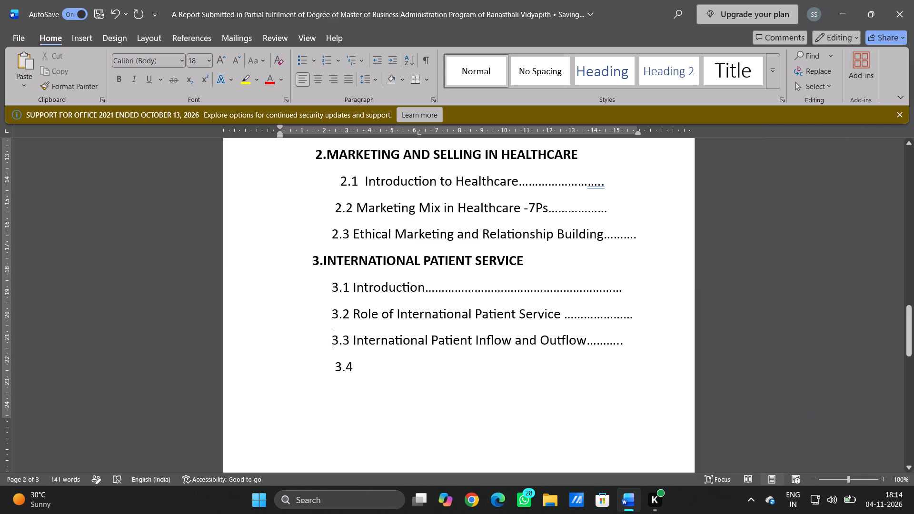
Remove one space from the indent of item 3.4 so its number lines up with item 3.3.
click(334, 368)
key(BackSpace)
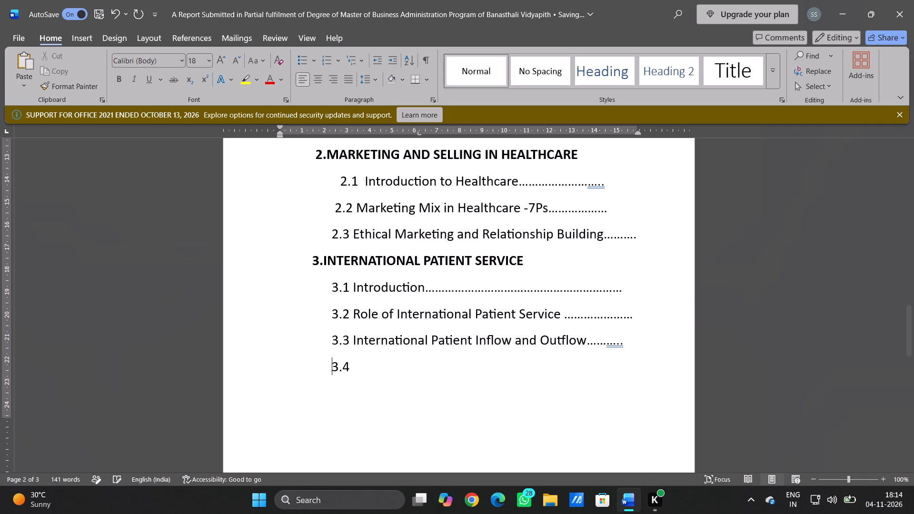
Enter the title "Admission and Discharge Process" for item 3.4, followed by a leader of 13 dots.
click(358, 368)
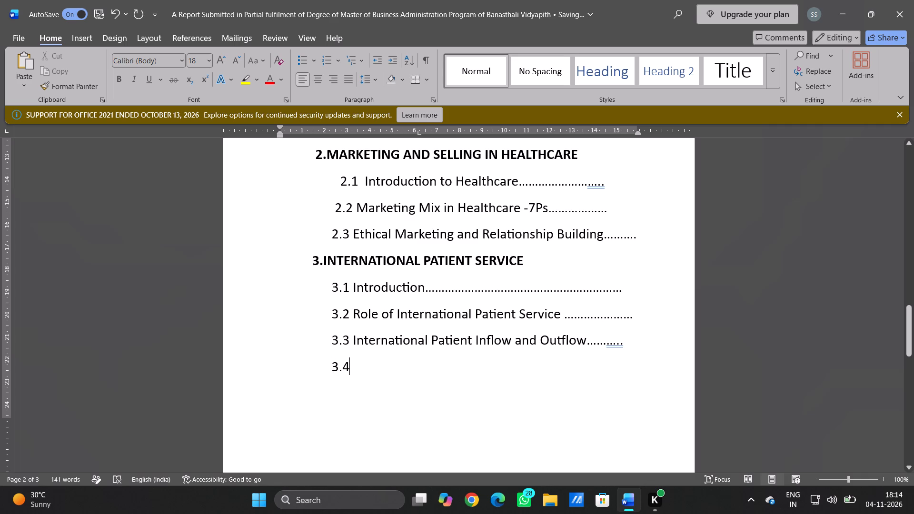
key(space)
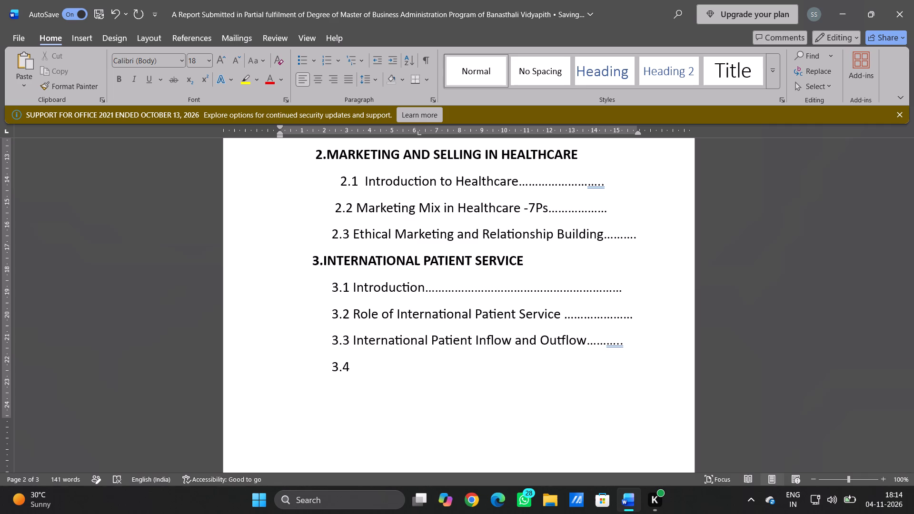
key(a)
text(dmission)
key(space)
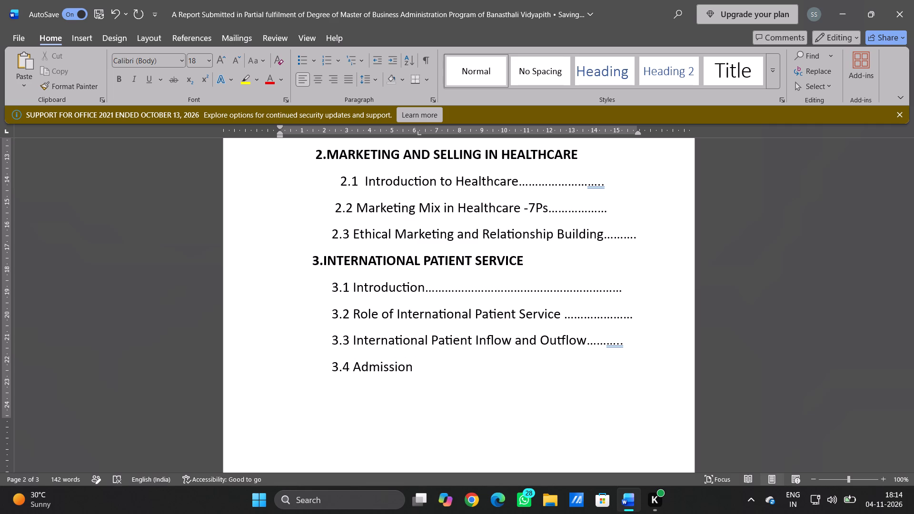
text(and)
key(space)
key(d)
text(ischa)
text(rge)
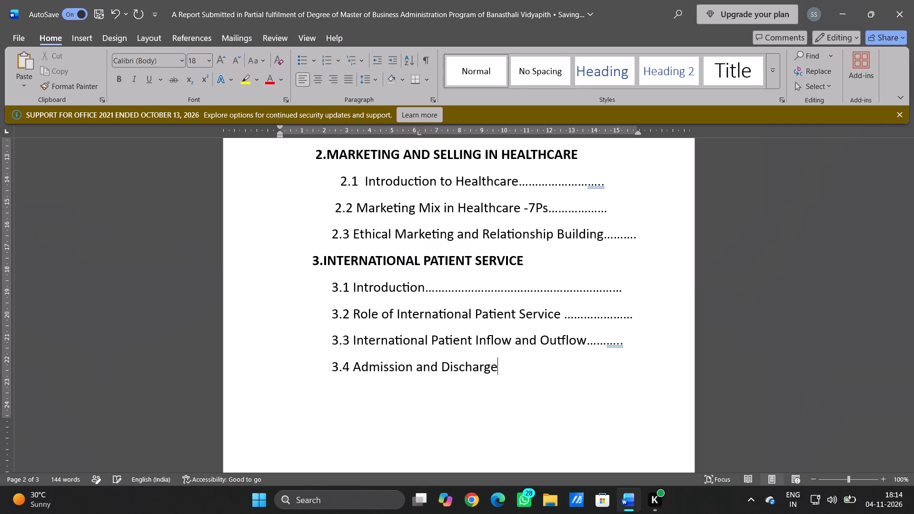
key(space)
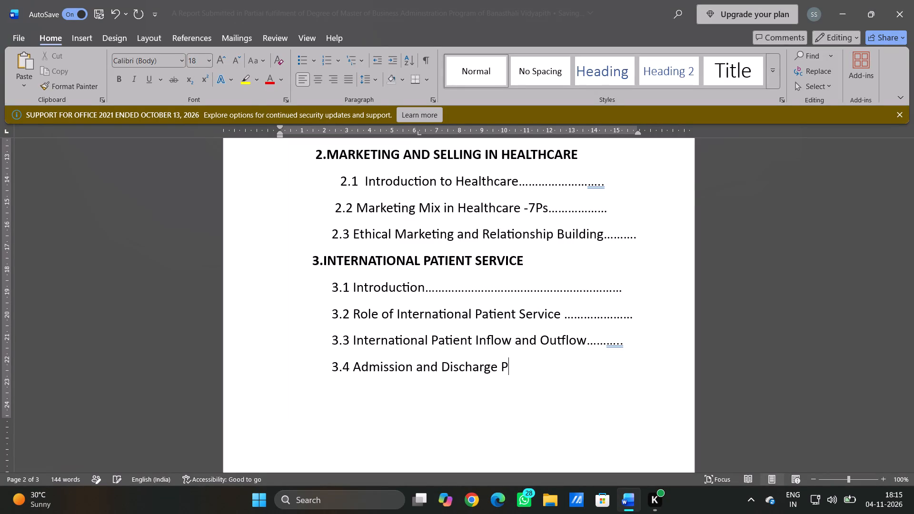
text(roces)
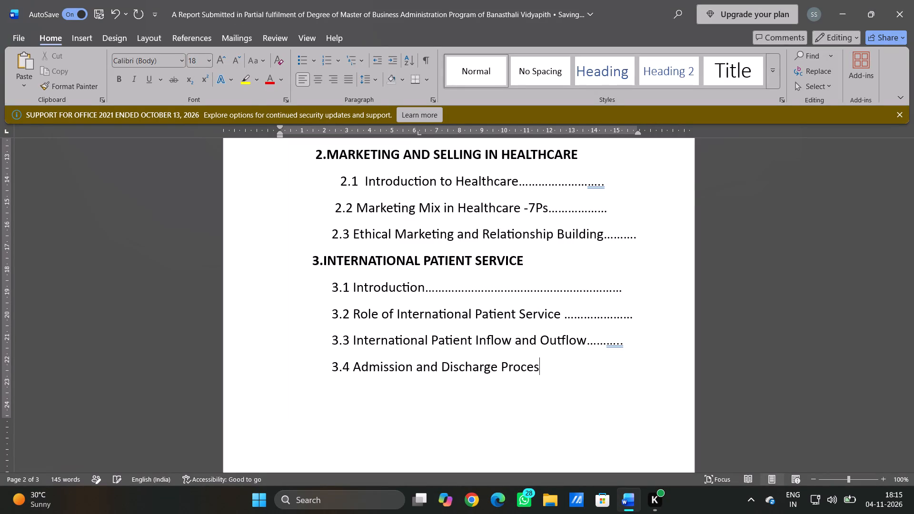
key(s)
text(.............)
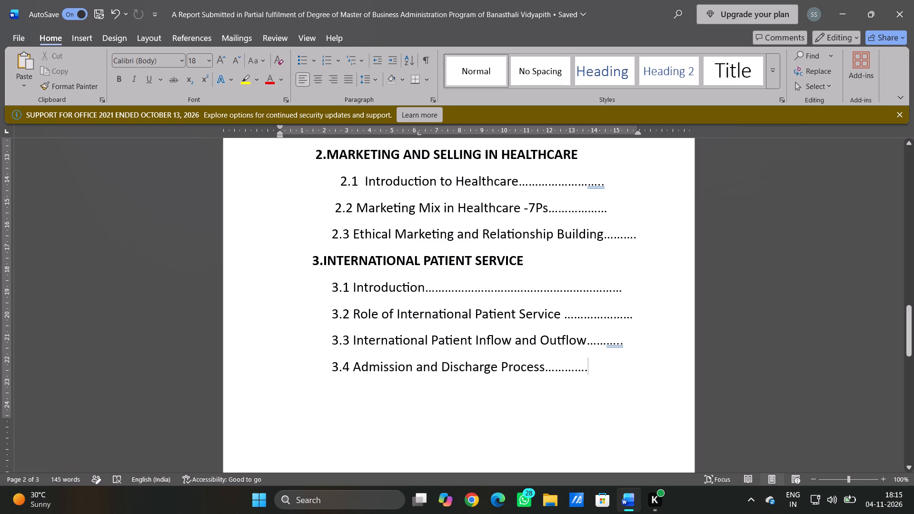
Enter the section heading "4.REVENUE MODEL AND PATIENT JOURNEY" on the line below item 3.4, level with the section 3 heading.
click(302, 392)
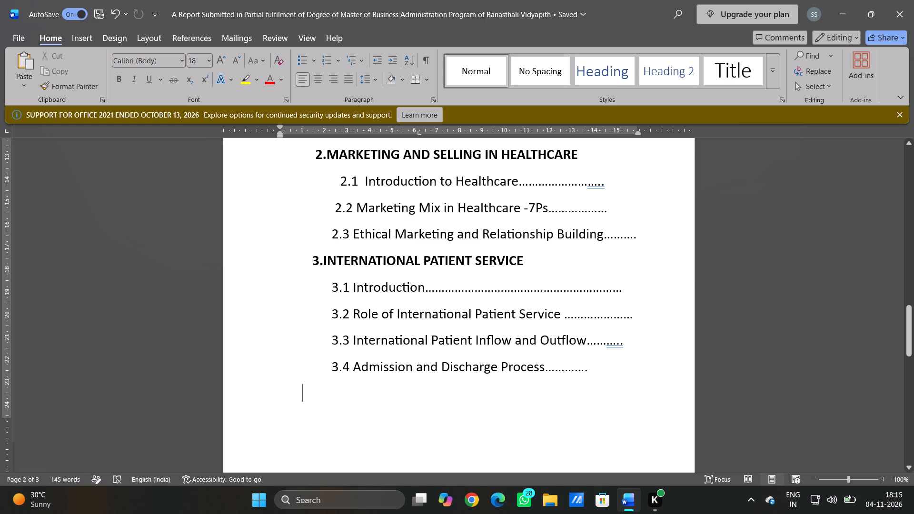
click(307, 384)
click(310, 387)
key(4)
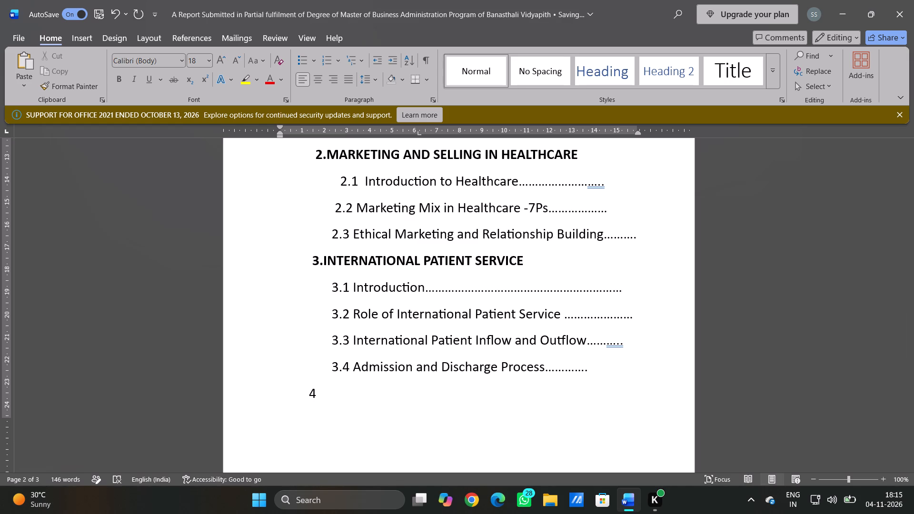
key(period)
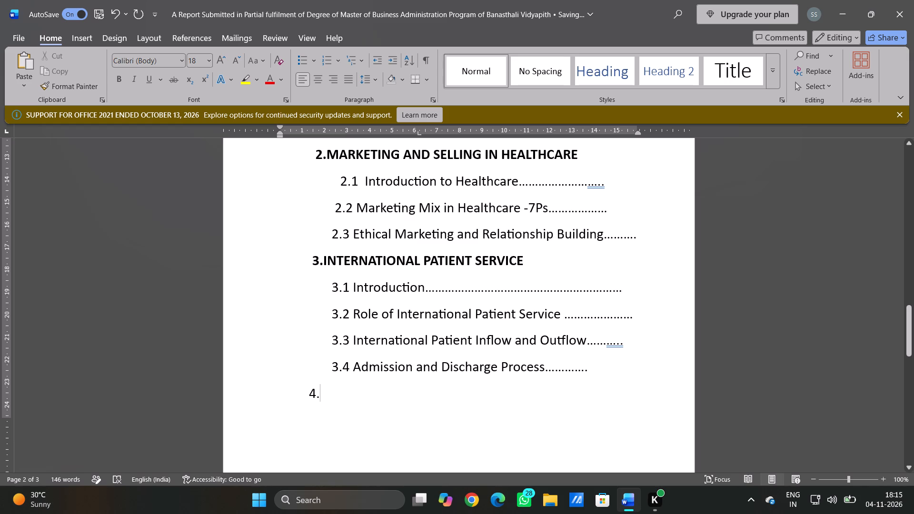
text(RE)
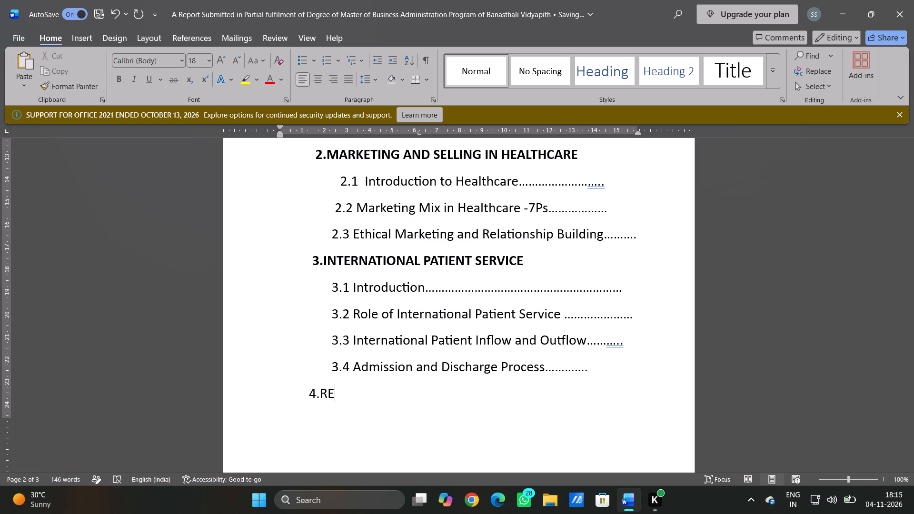
text(VENU)
text(E MO)
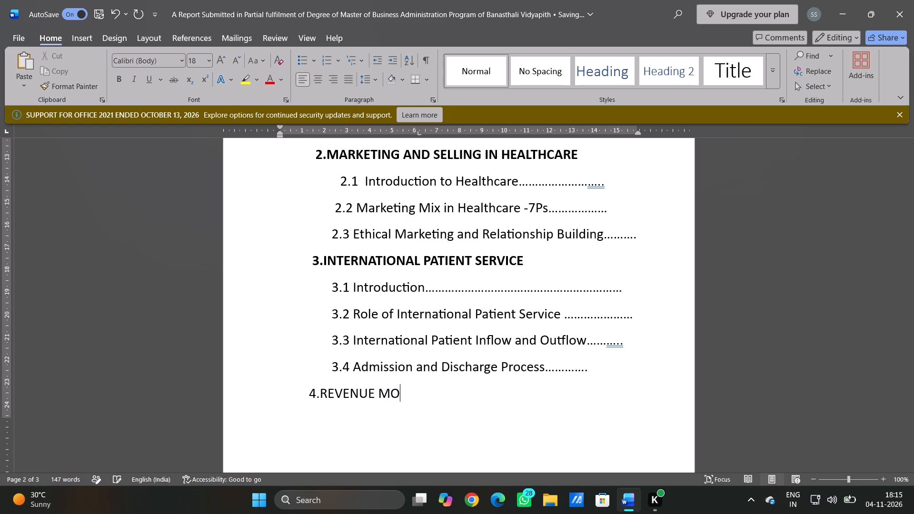
text(DEL)
key(space)
text(AND)
key(space)
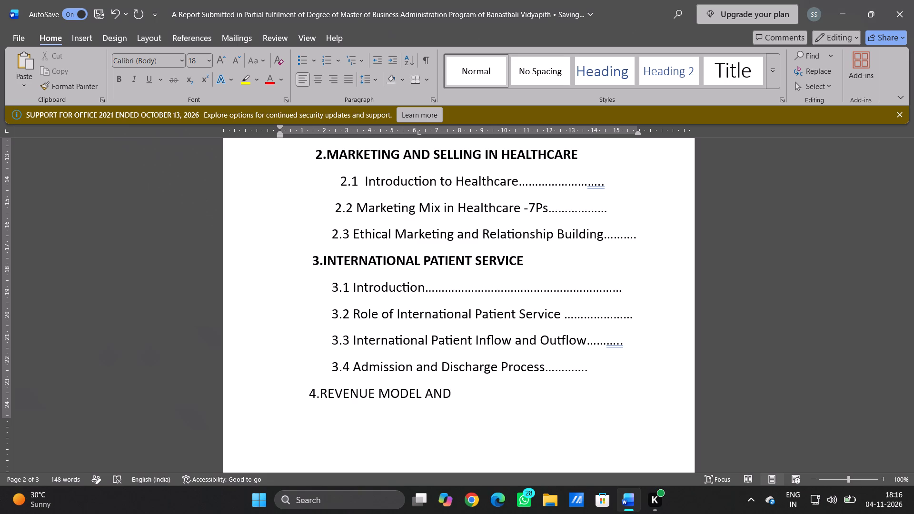
text(PATIENT)
key(space)
text(JOU)
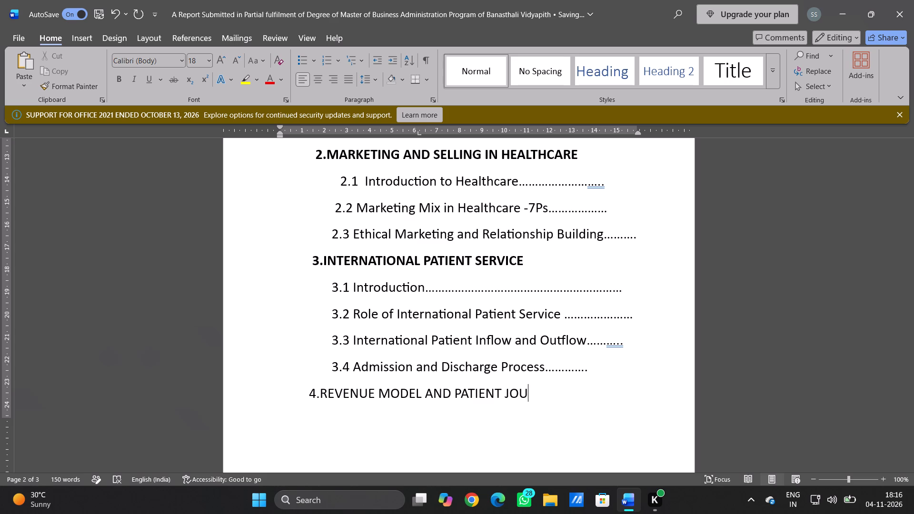
text(RNEY)
Make the whole section 4 heading line bold, matching the other section headings.
drag(310, 392, 316, 392)
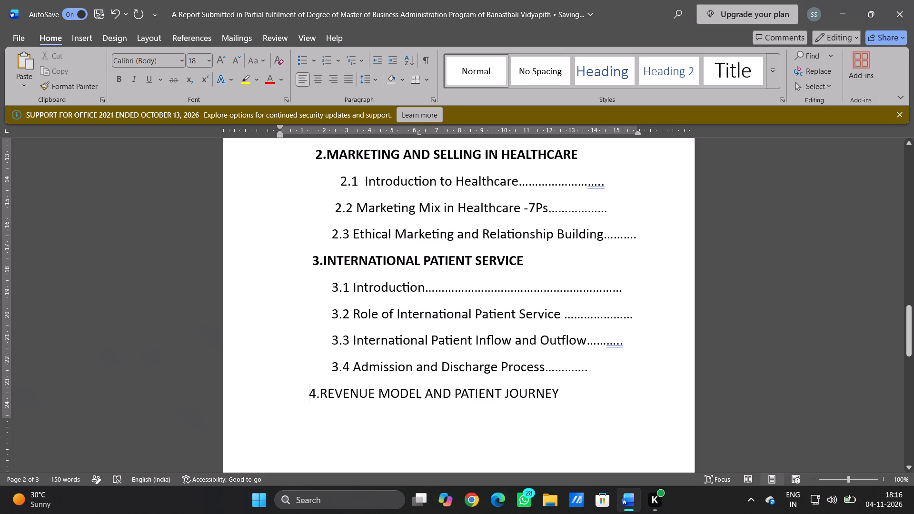
drag(316, 392, 537, 391)
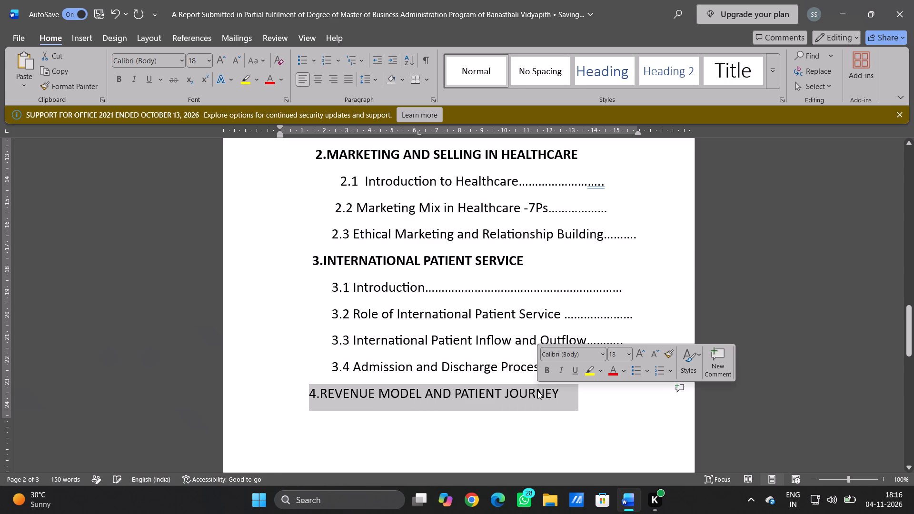
key(VK_3)
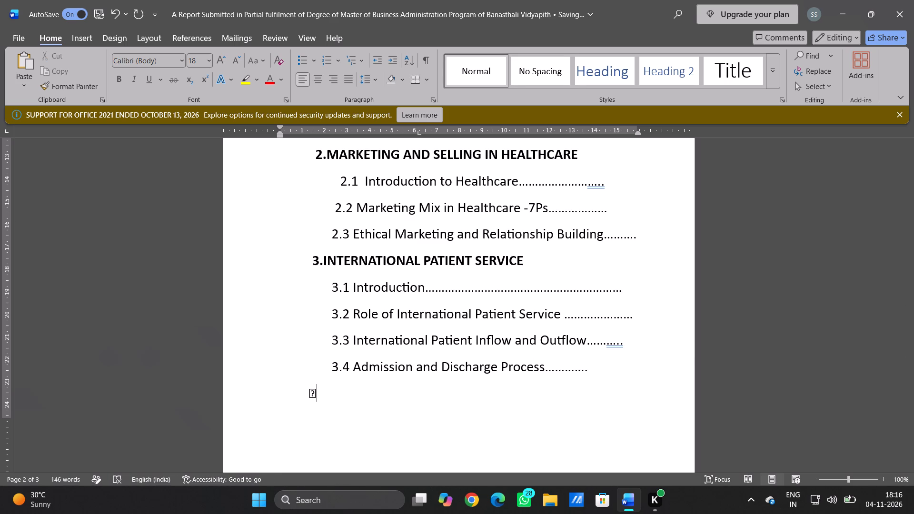
key(ctrl+c)
key(ctrl+b)
key(ctrl+z)
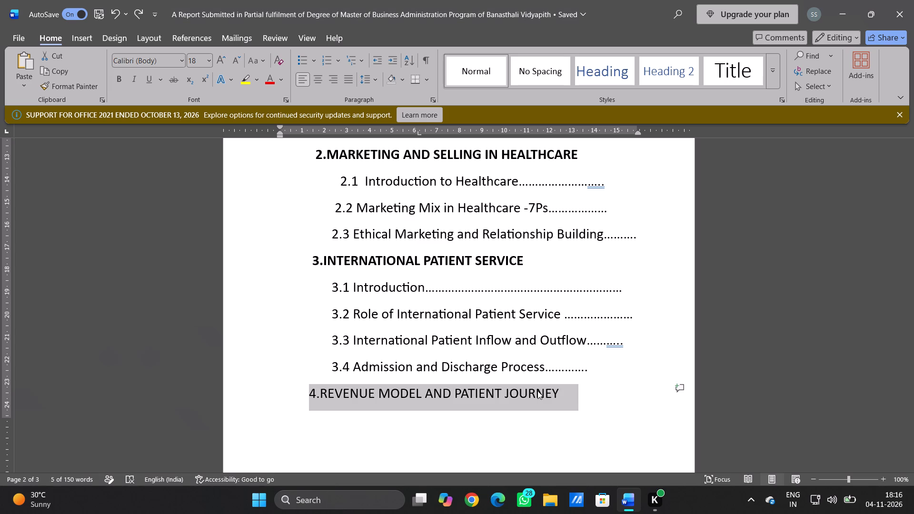
key(ctrl+b)
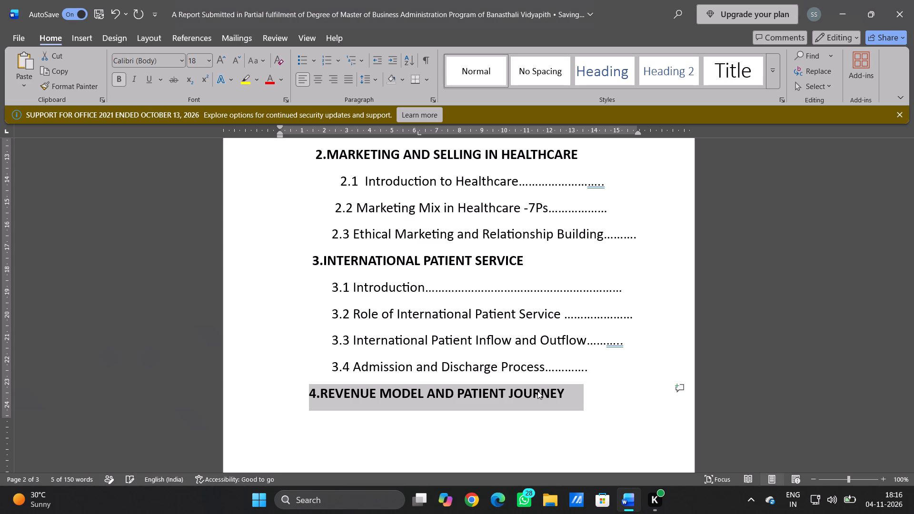
click(570, 396)
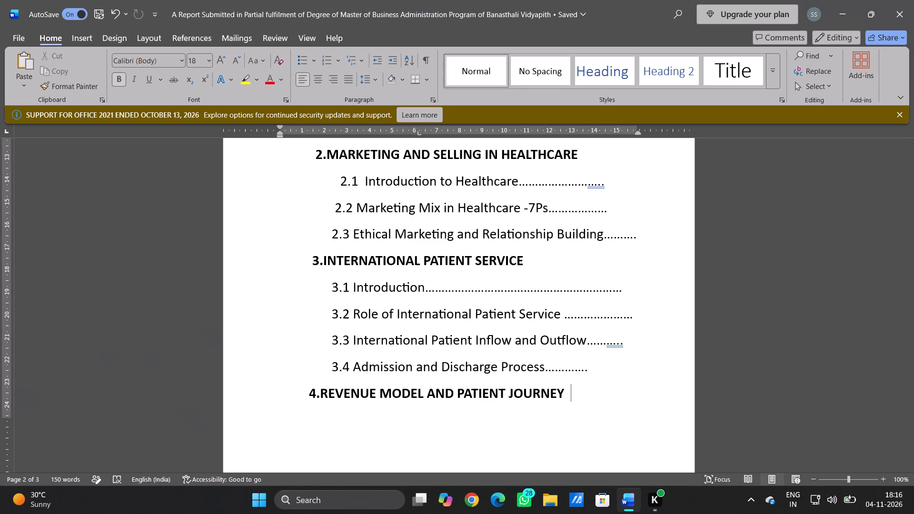
Start a new line after the end of the section 4 heading.
click(327, 417)
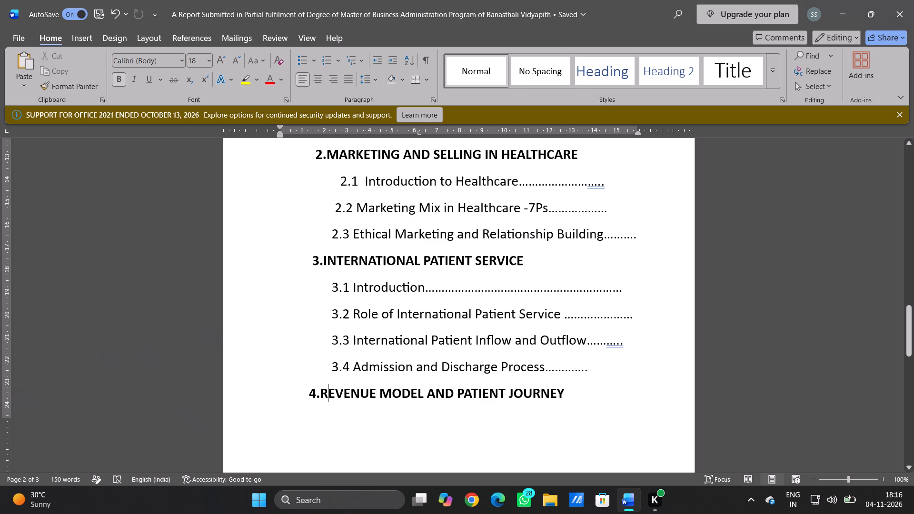
click(584, 392)
click(737, 324)
scroll(737, 324, down, 2)
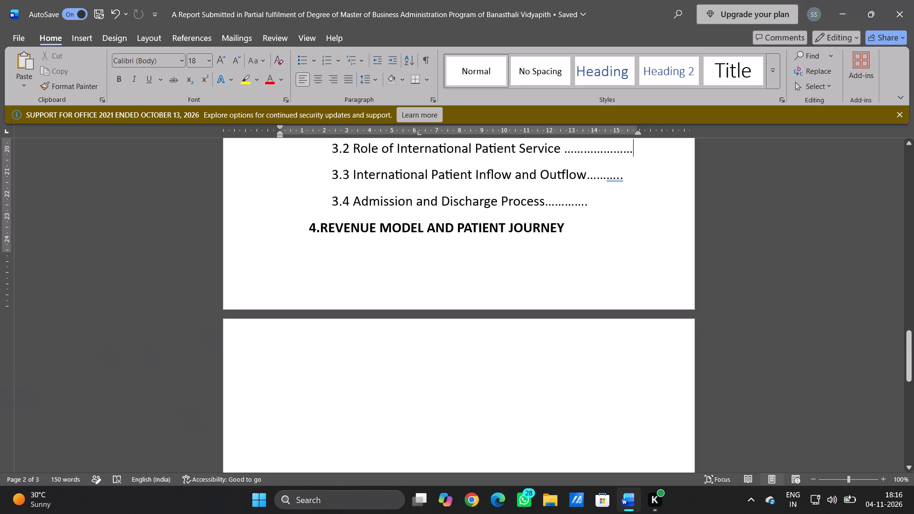
click(572, 227)
click(324, 250)
click(577, 224)
key(Return)
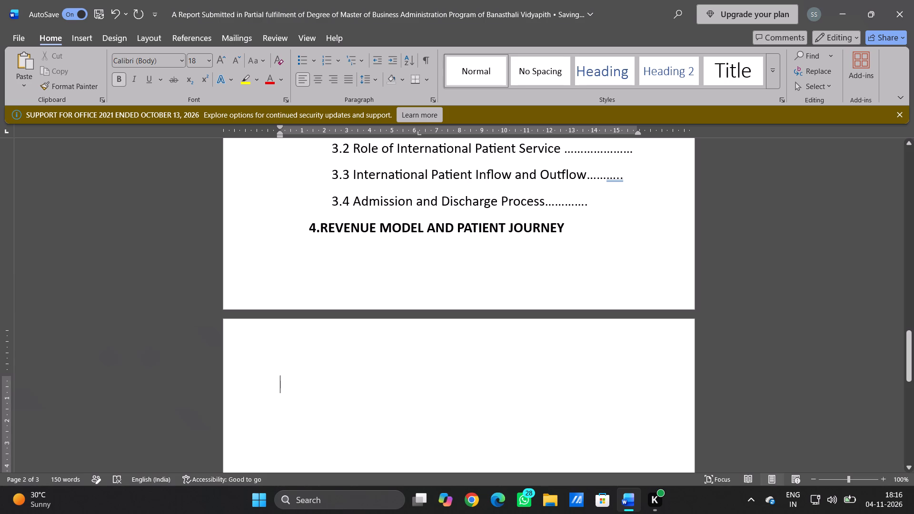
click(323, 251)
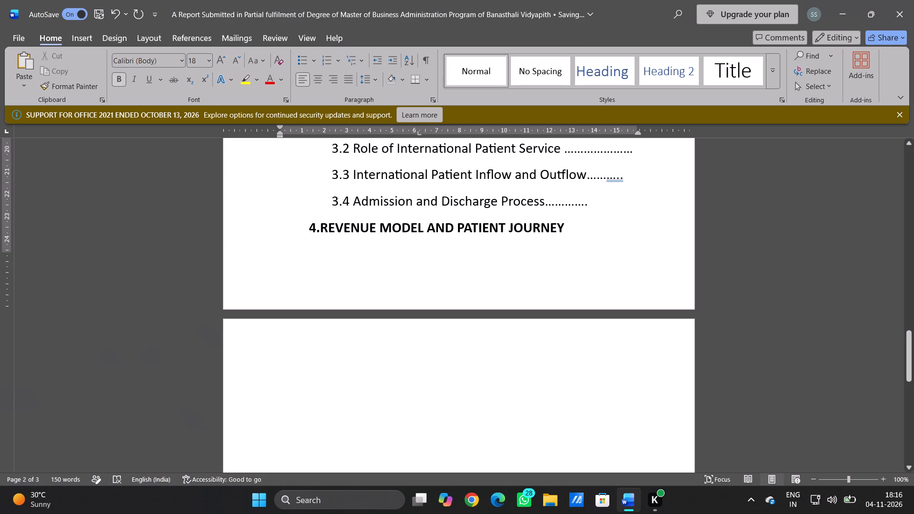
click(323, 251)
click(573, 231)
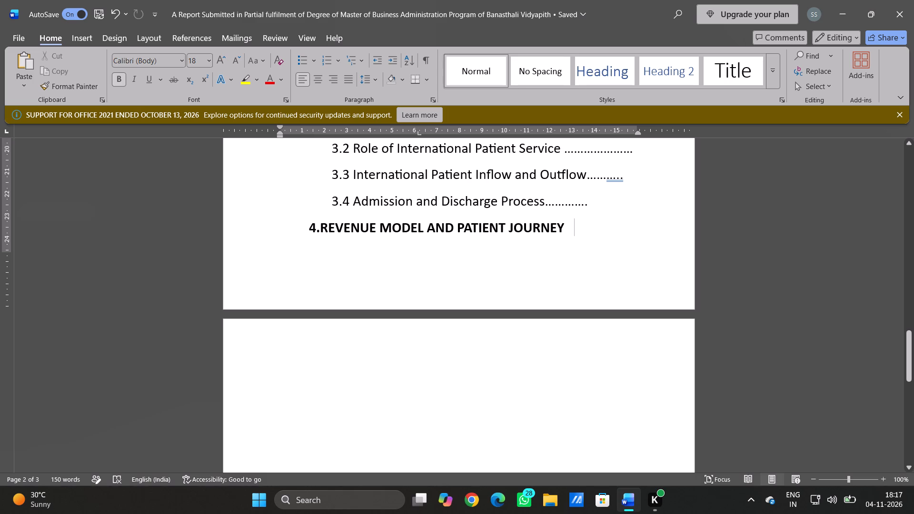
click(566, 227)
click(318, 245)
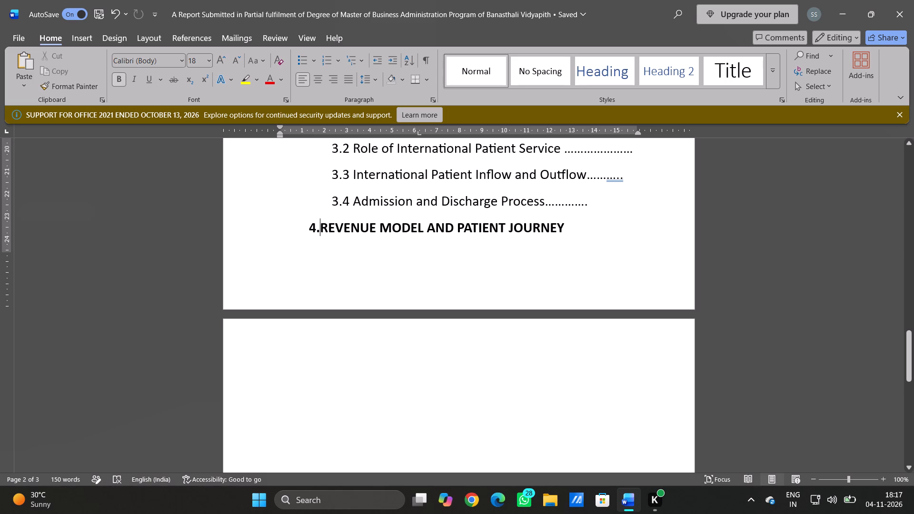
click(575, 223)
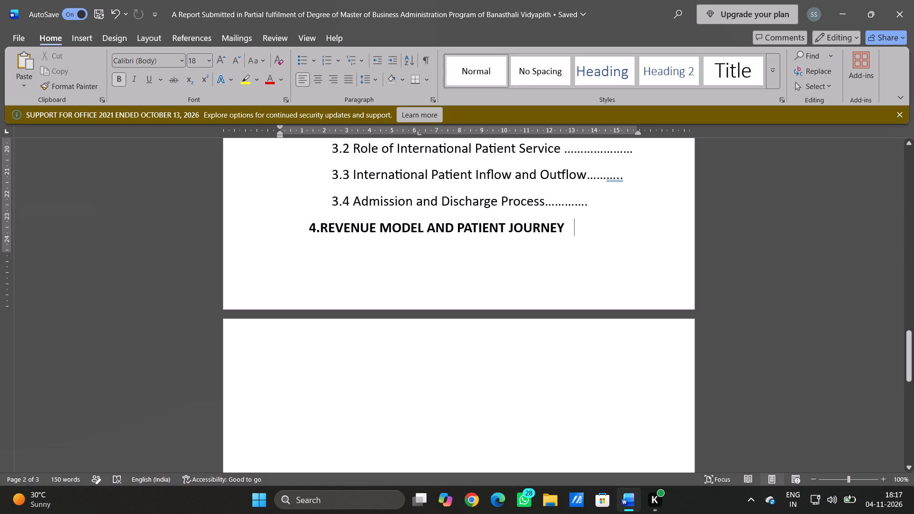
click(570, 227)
Reset the section 4 heading line with the Normal style and switch it to the No Spacing style.
click(321, 247)
click(558, 232)
click(491, 73)
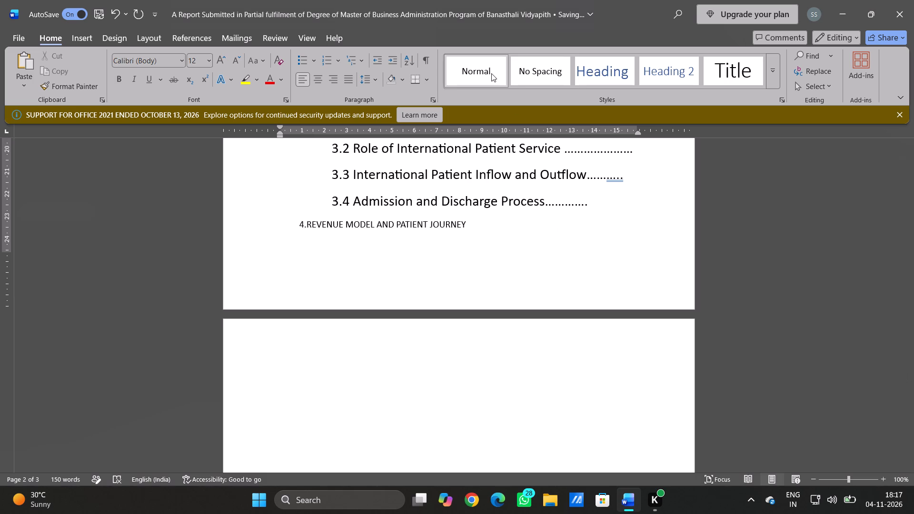
click(528, 72)
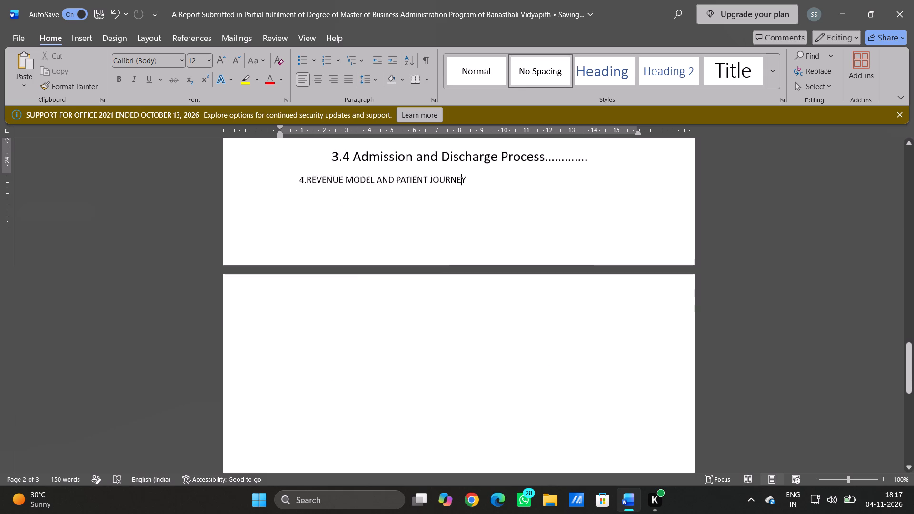
Set the whole section 4 heading line to 20 pt and make it bold.
scroll(338, 216, up, 1)
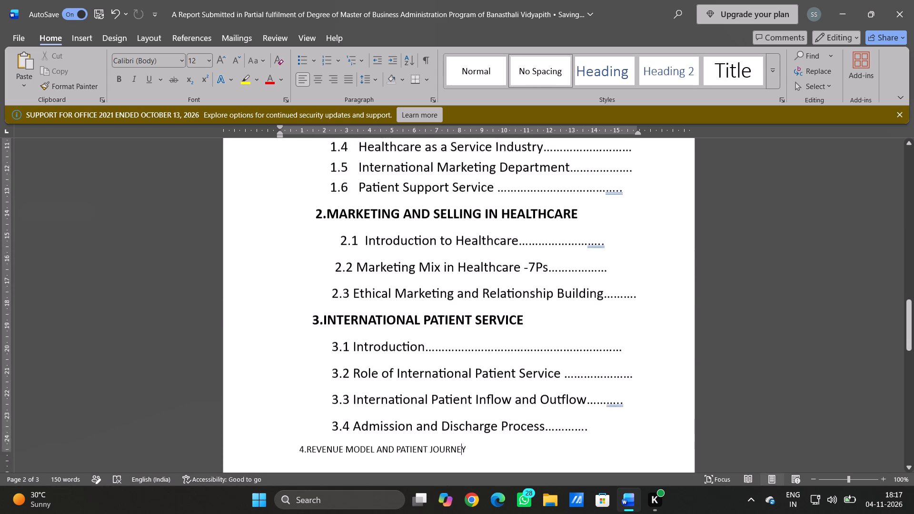
scroll(338, 216, up, 1)
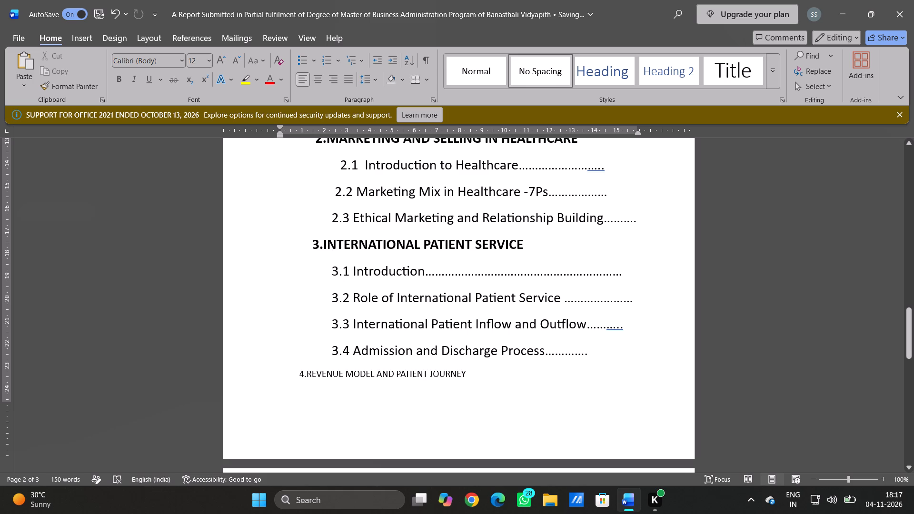
drag(300, 376, 378, 373)
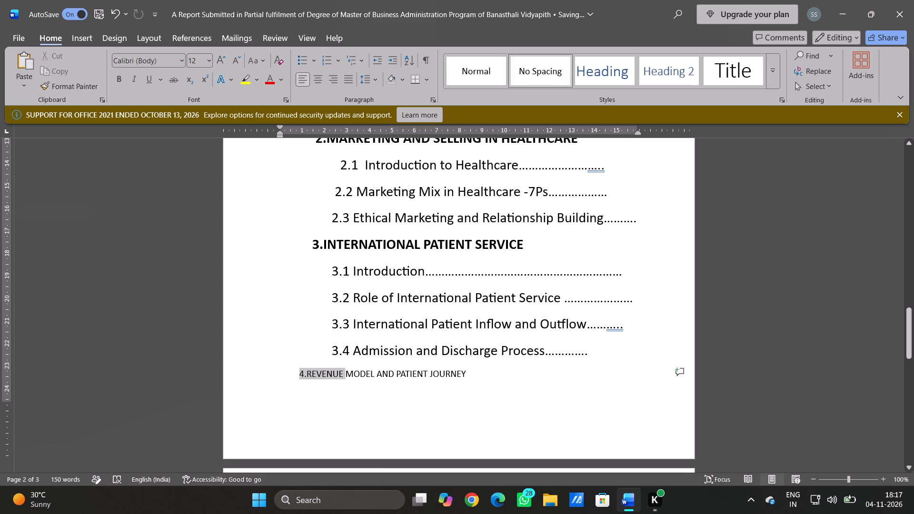
drag(378, 373, 455, 371)
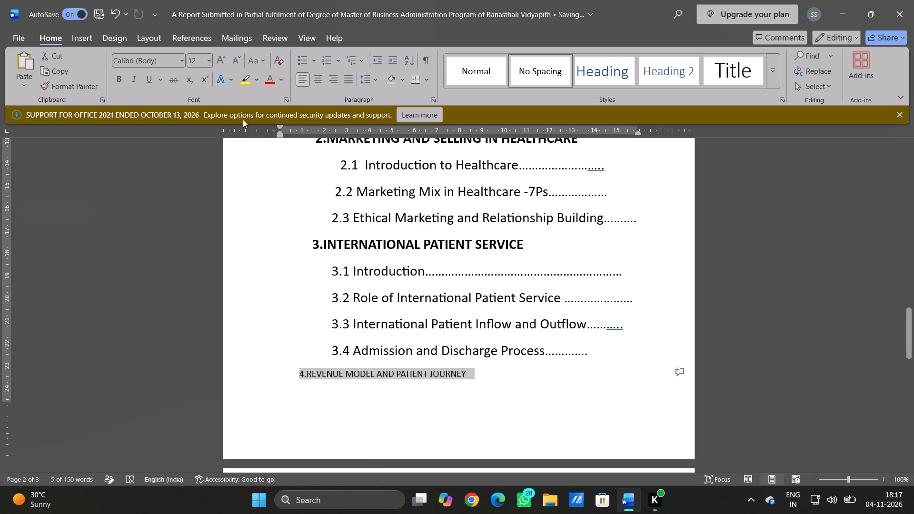
click(210, 59)
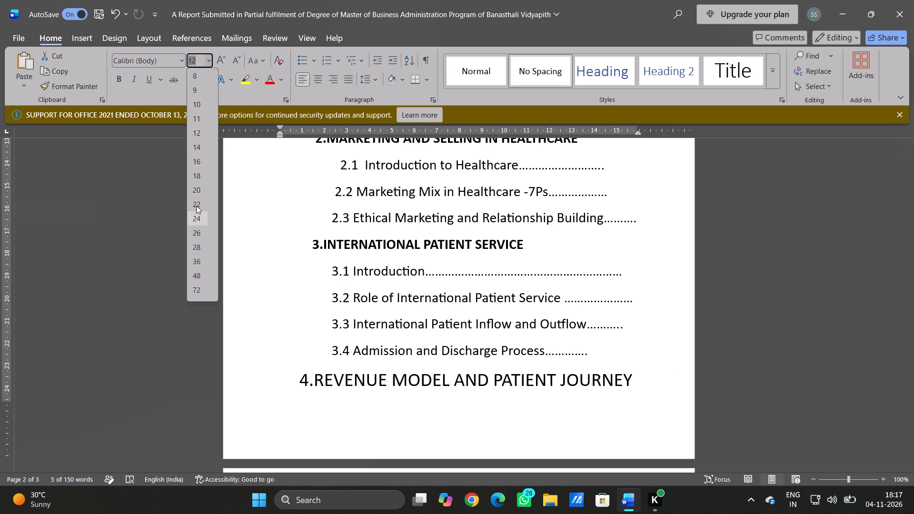
click(197, 188)
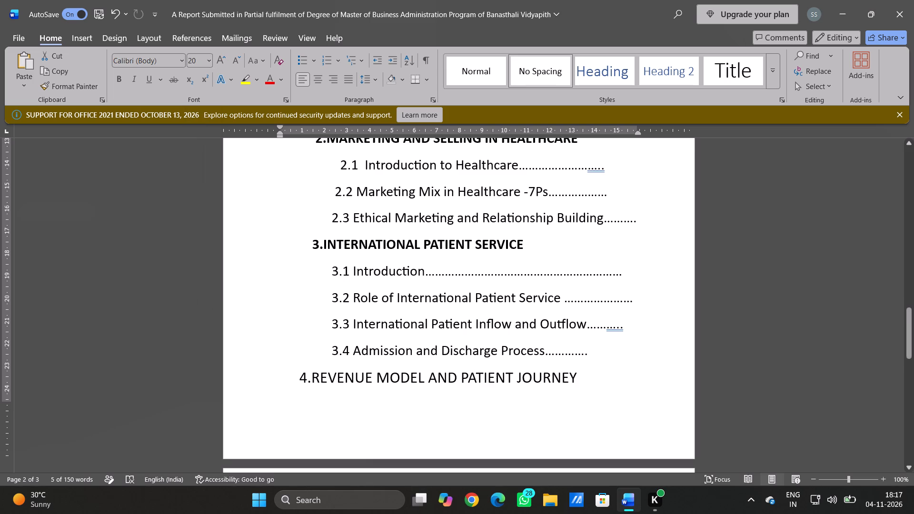
key(ctrl+b)
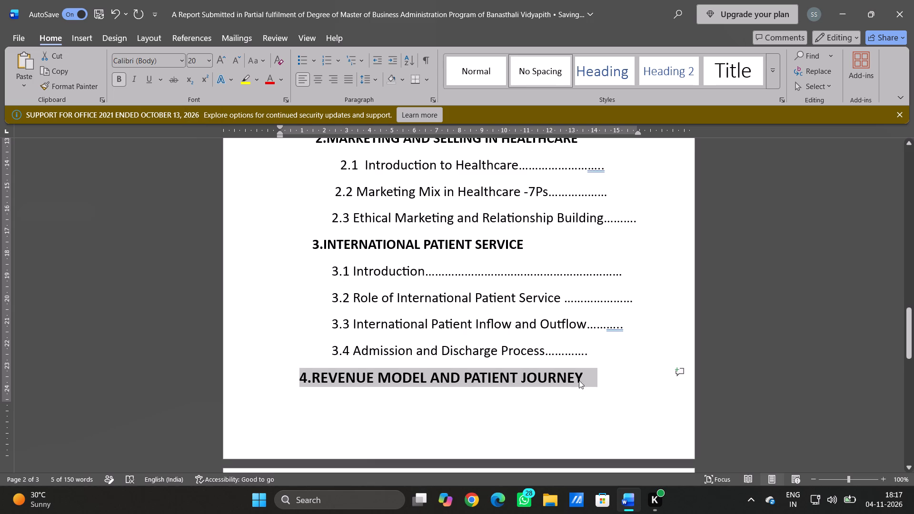
click(597, 379)
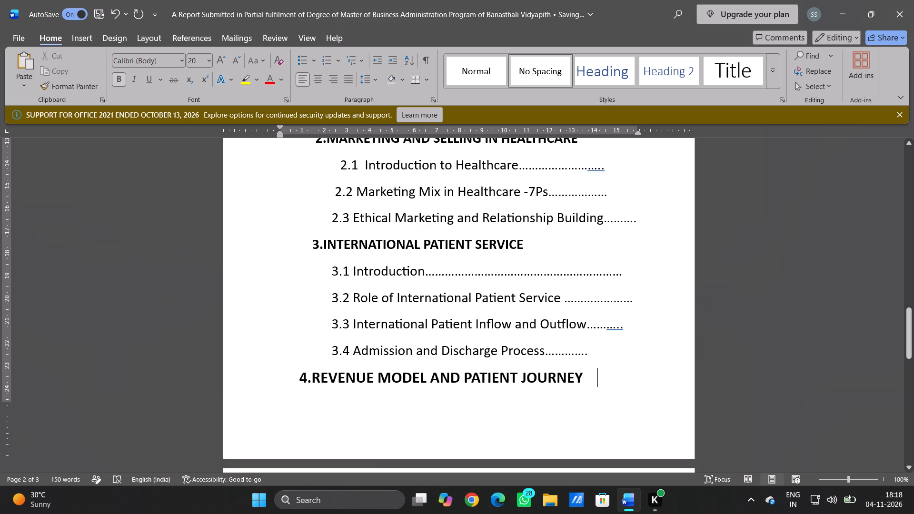
Set the heading text "REVENUE MODEL AND PATIENT JOURNEY" to 18 pt, leaving out the number "4." before it.
drag(310, 374, 552, 379)
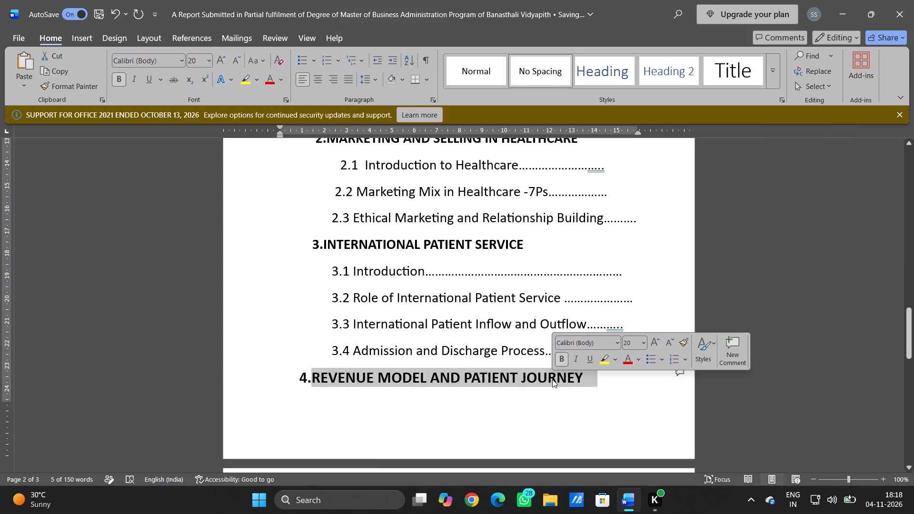
click(209, 63)
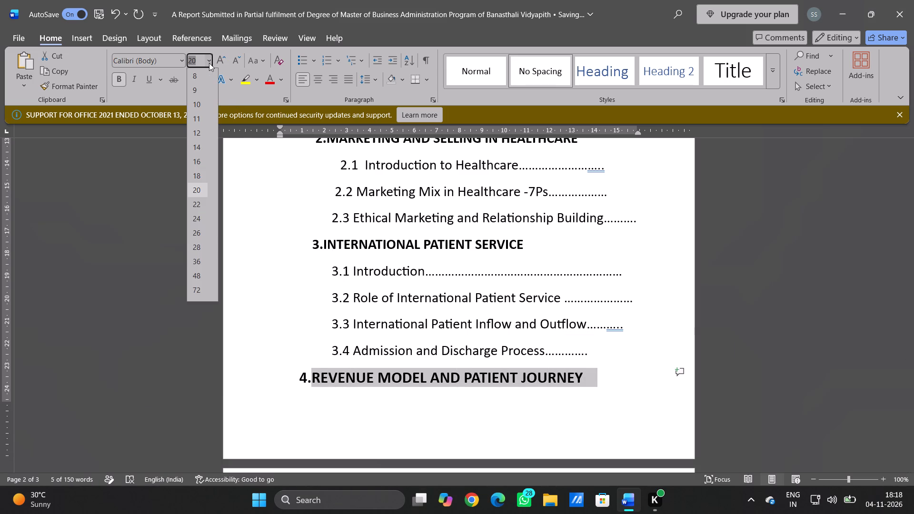
click(198, 175)
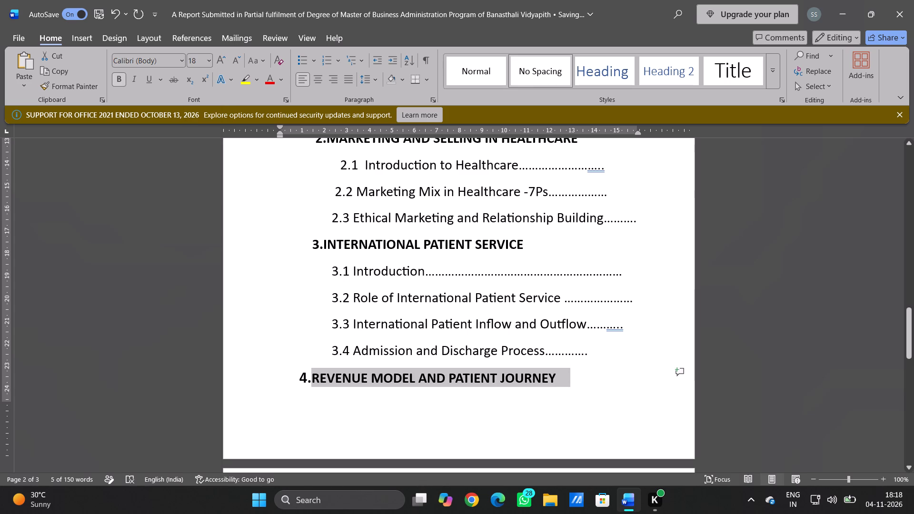
click(558, 373)
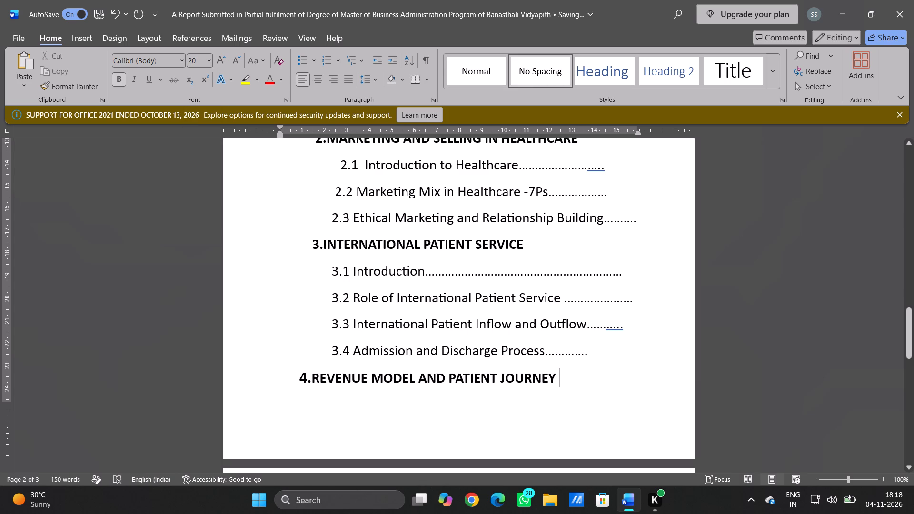
Start a new line after the end of the section 4 heading.
scroll(558, 373, down, 2)
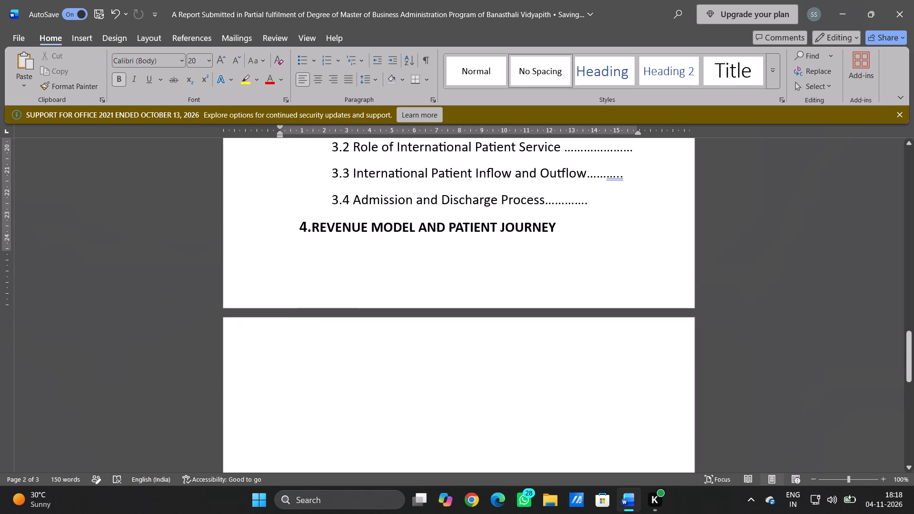
click(326, 247)
click(566, 224)
click(559, 223)
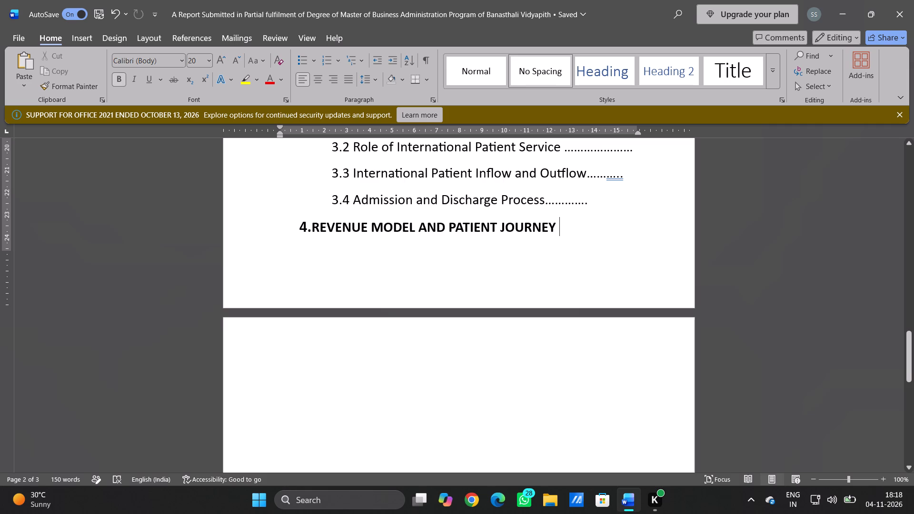
click(320, 245)
click(556, 224)
key(Return)
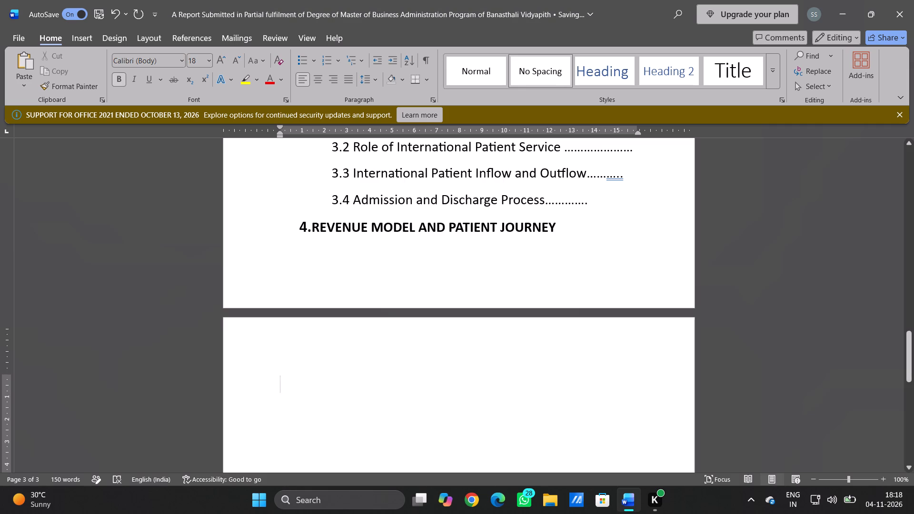
Look over the table of contents page from its title line down to the section 4 heading.
click(507, 259)
click(559, 219)
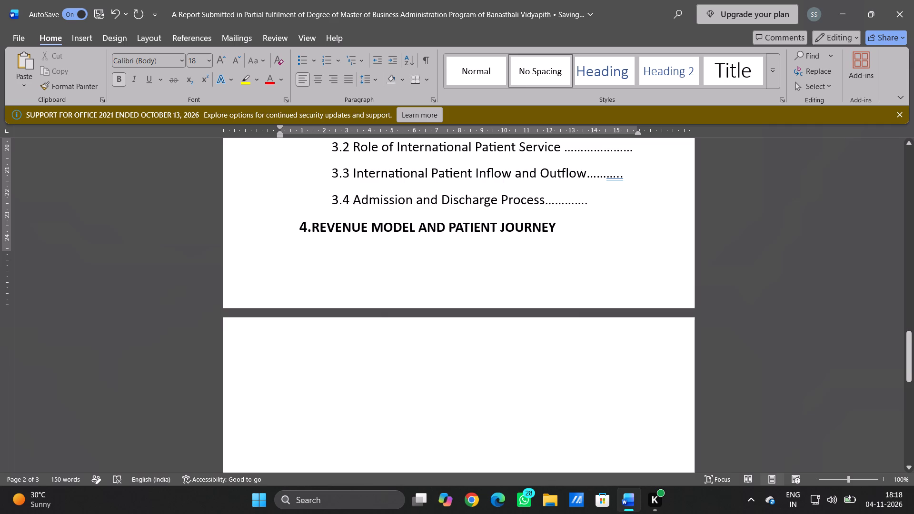
scroll(524, 243, up, 3)
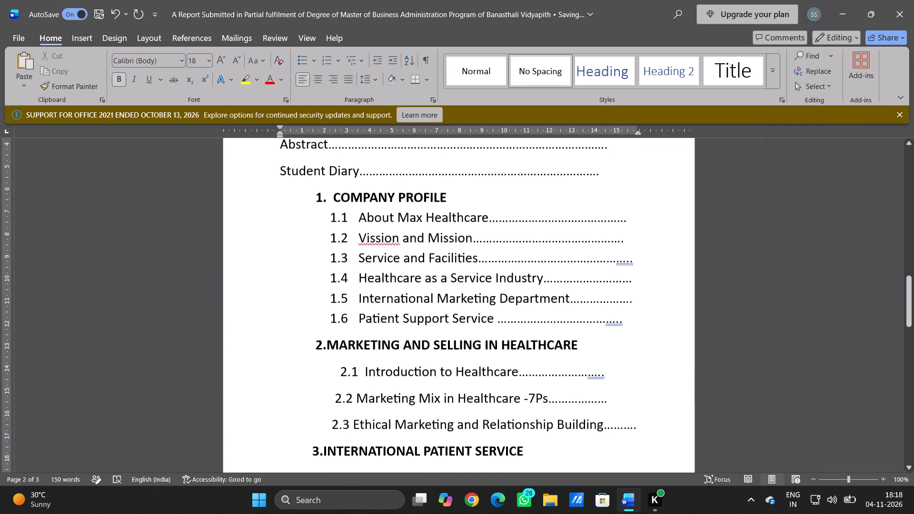
scroll(524, 243, up, 1)
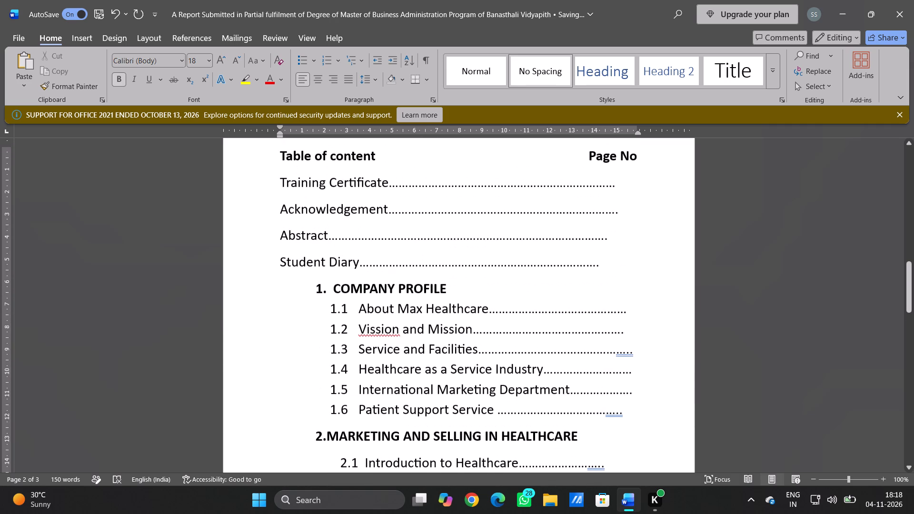
scroll(524, 224, down, 4)
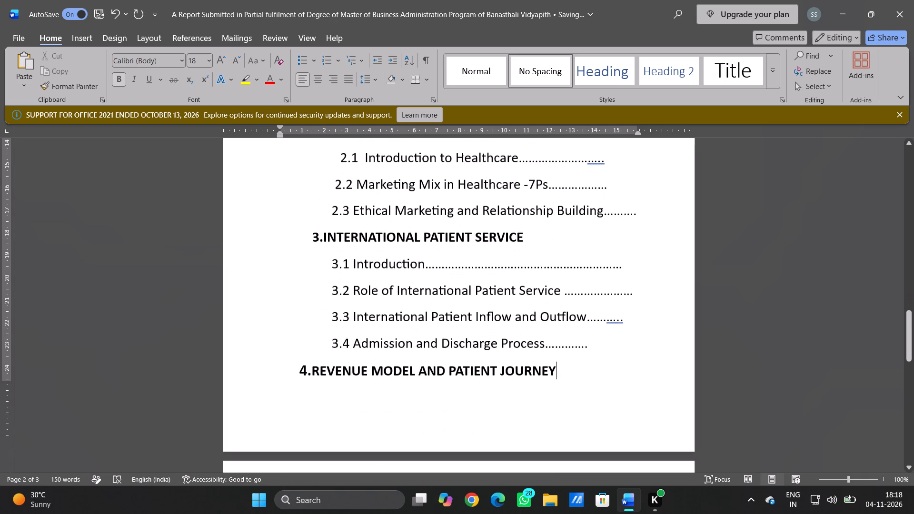
scroll(524, 224, down, 1)
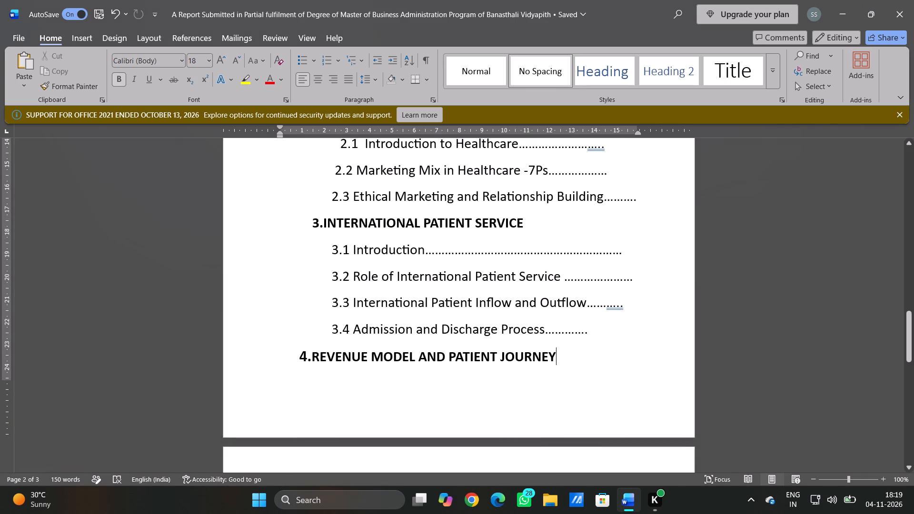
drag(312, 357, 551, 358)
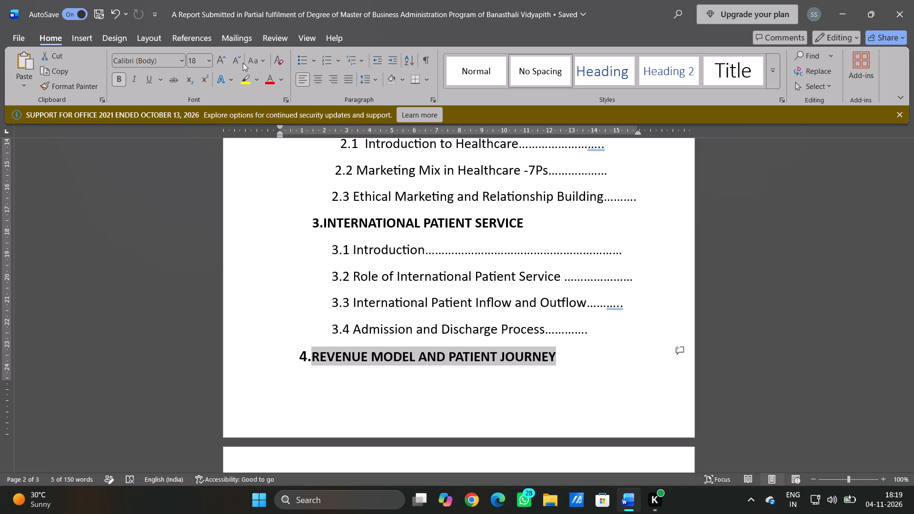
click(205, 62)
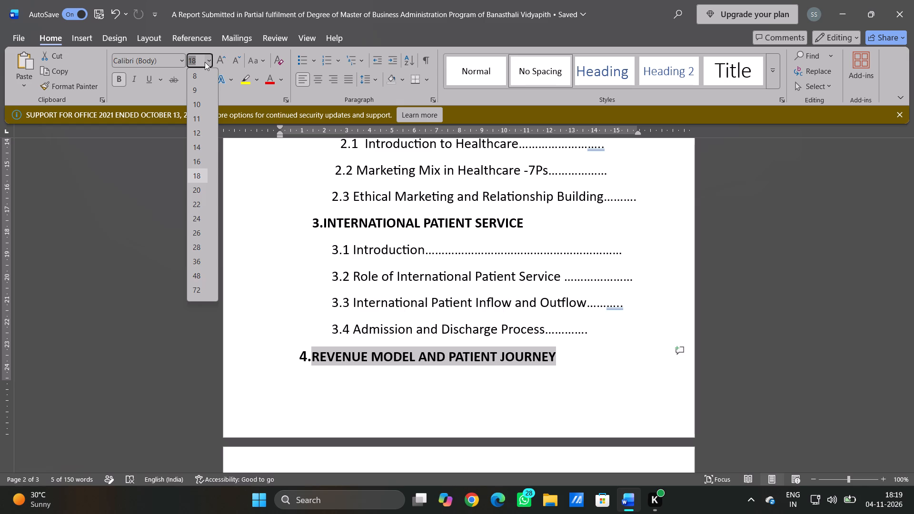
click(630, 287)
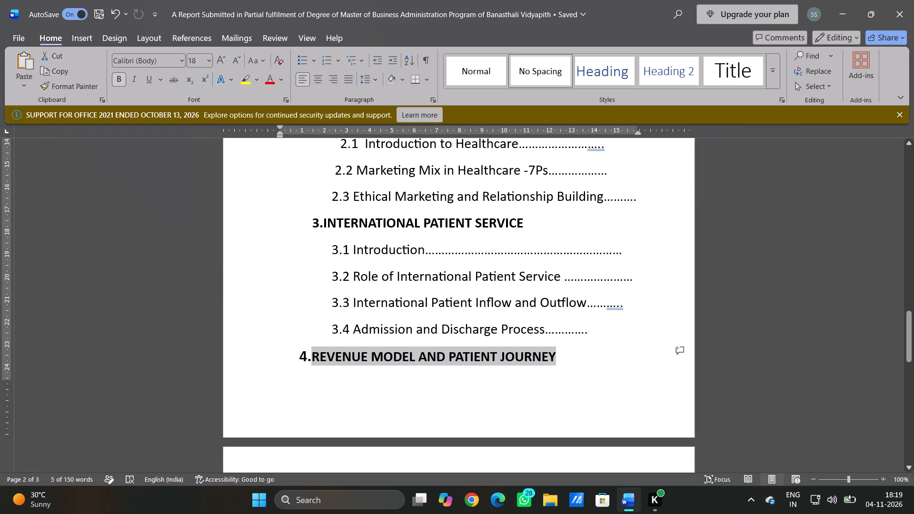